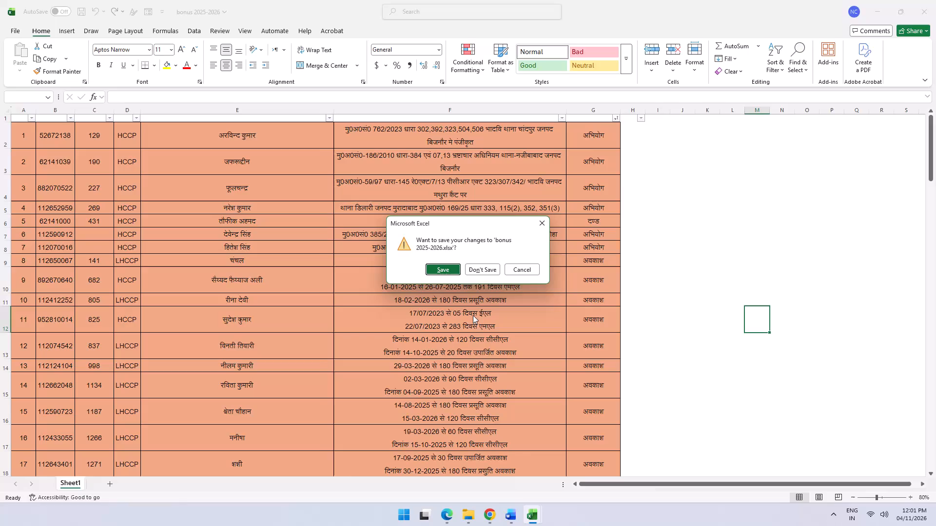
Save the changes to the bonus 2025-2026 workbook as it closes.
click(433, 266)
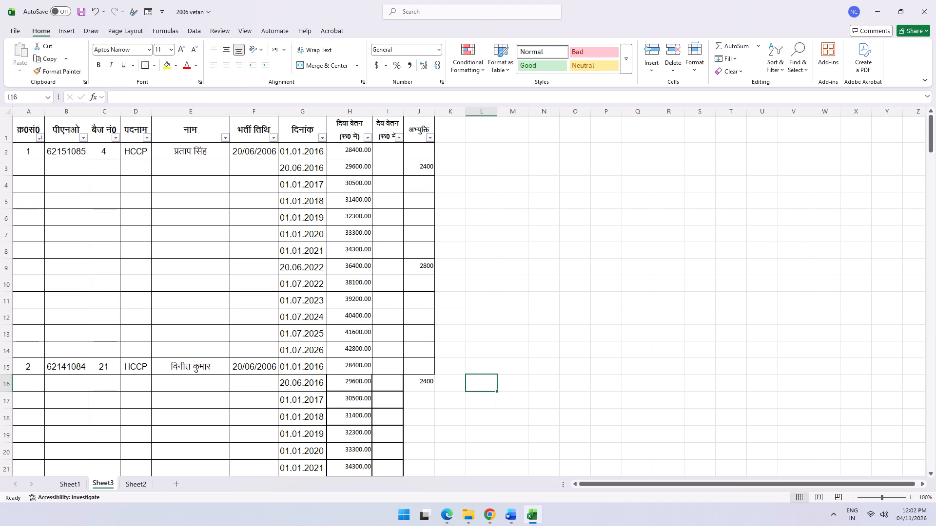
In the 2006 vetan workbook, overwrite the paid salary (दिया वेतन) in H9 for 20.06.2022, entering the digits 3459.
click(353, 265)
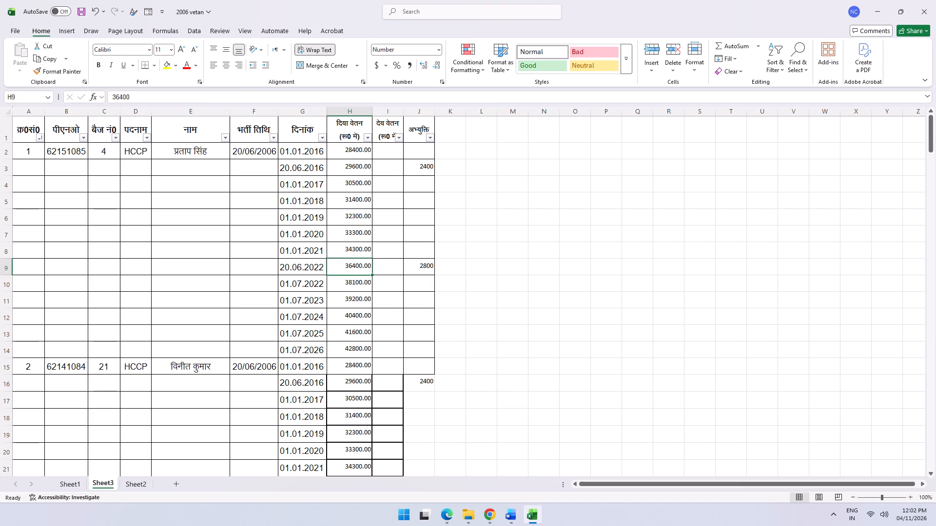
text(345)
key(9)
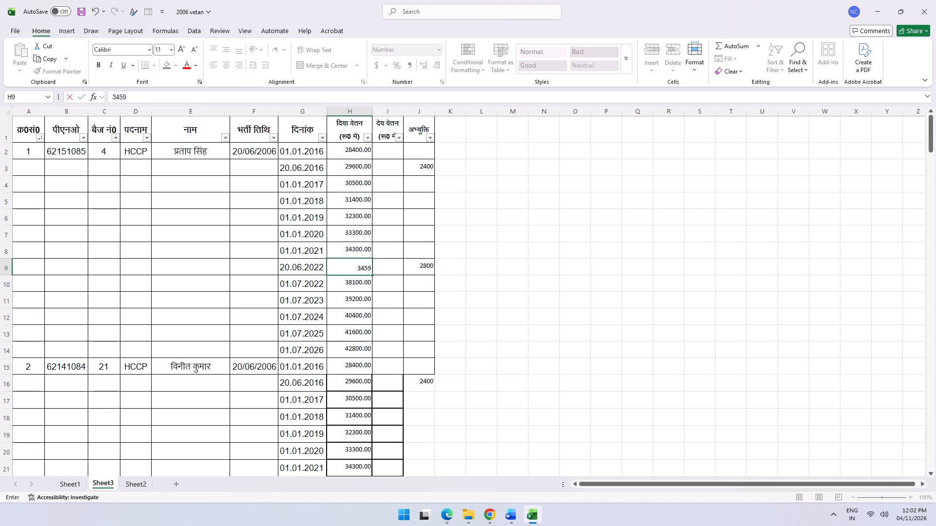
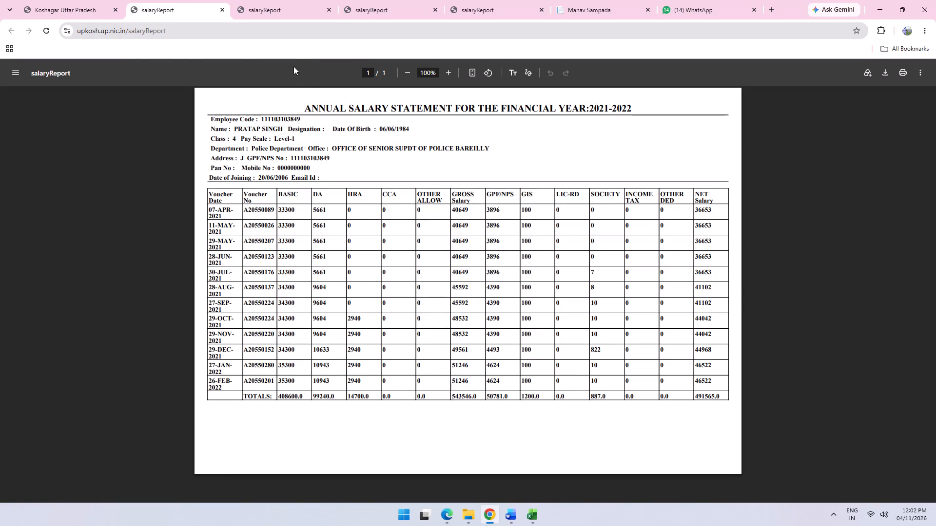
Compare the basic pay in the 2020-2021 and 2023-2024 salary statements in Chrome with the first employee's paid salary for 01.07.2022 and 01.07.2023 in Excel.
click(280, 11)
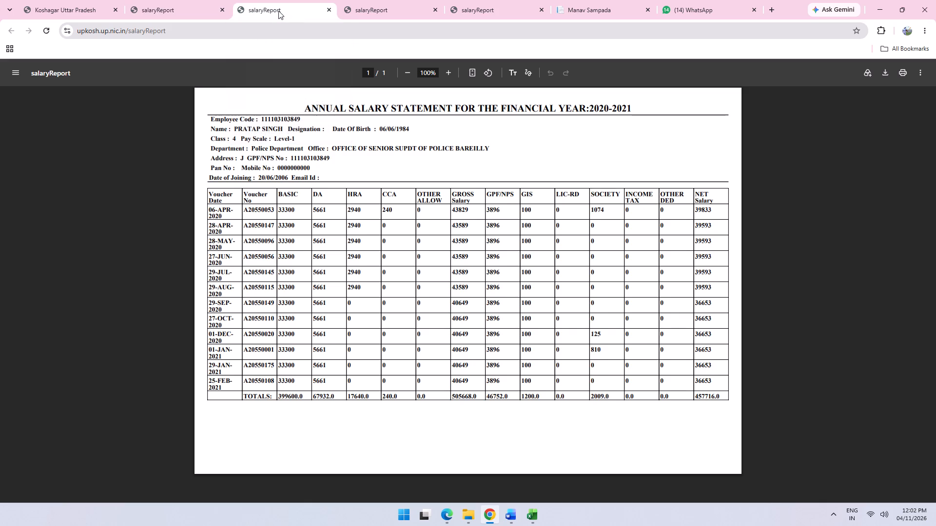
click(365, 1)
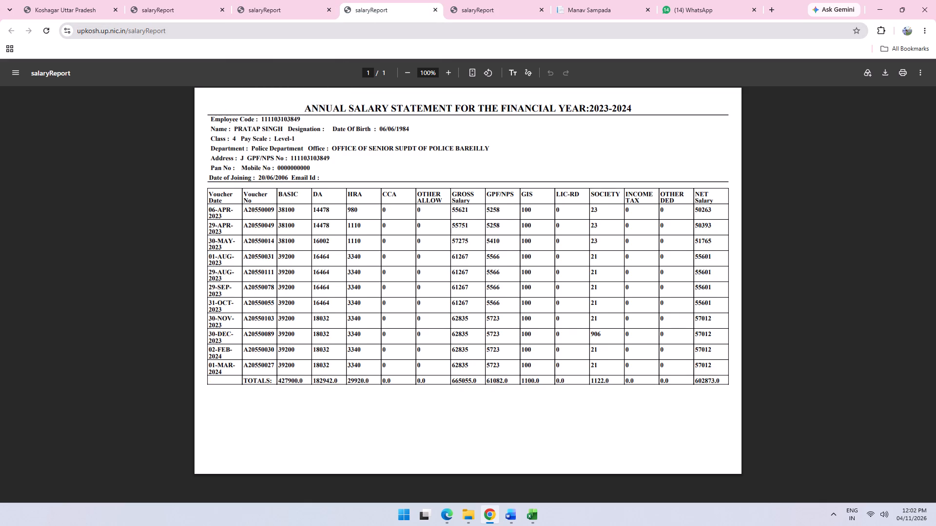
key(alt+Tab)
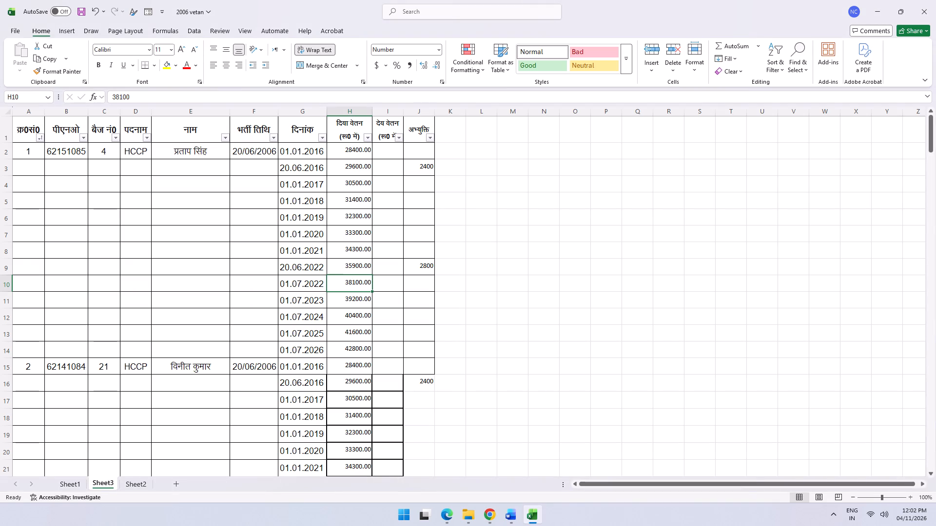
key(alt+Tab)
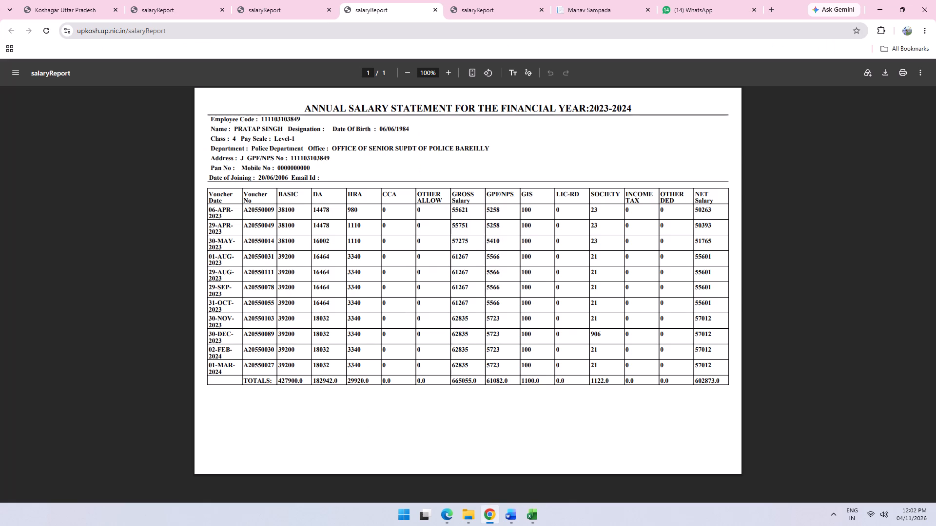
key(alt+Tab)
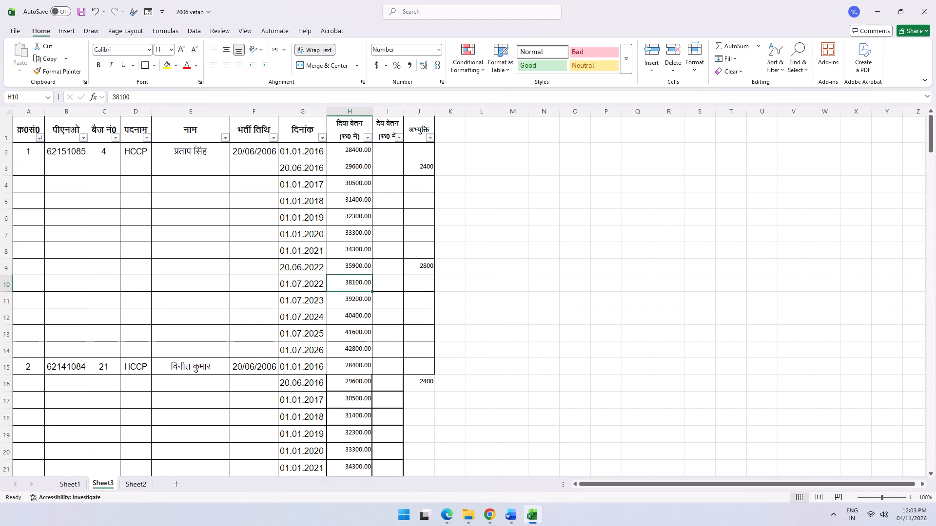
key(Down)
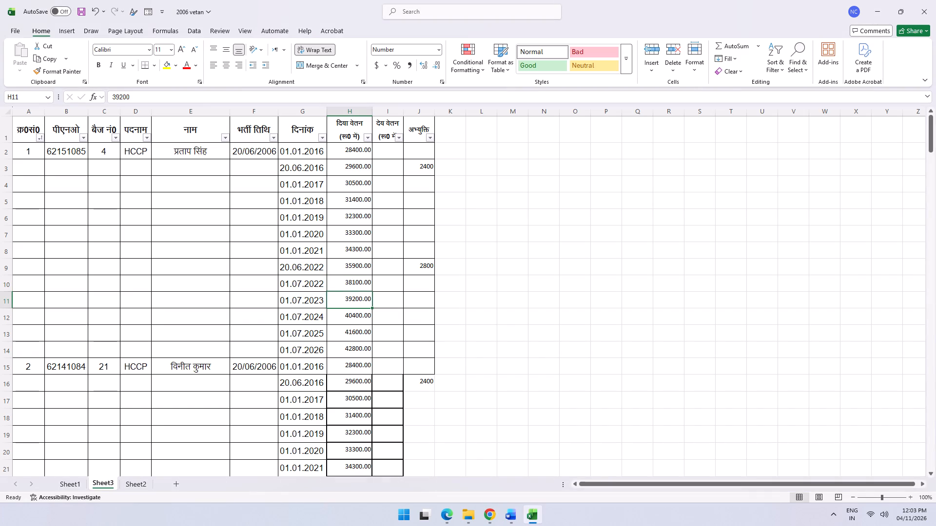
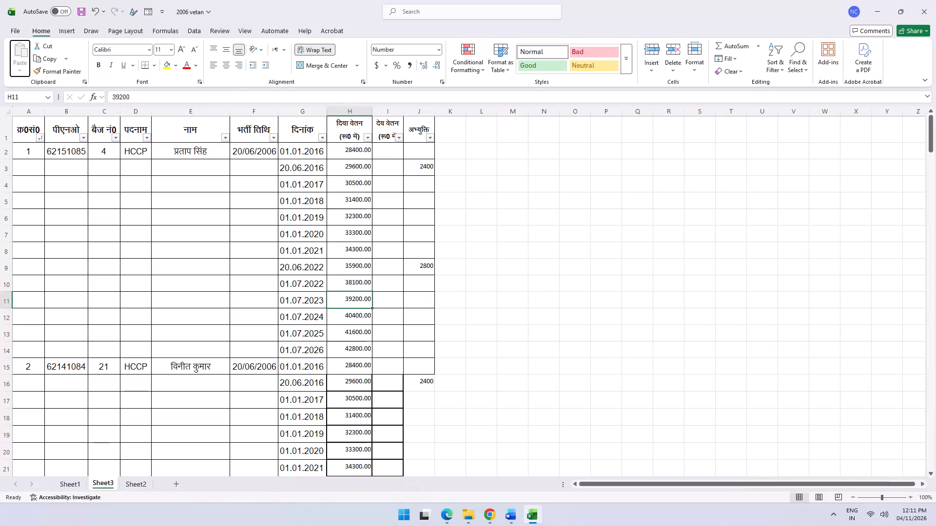
Apply all borders to the paid salary, payable salary and remarks cells, H2:J46.
drag(361, 151, 429, 333)
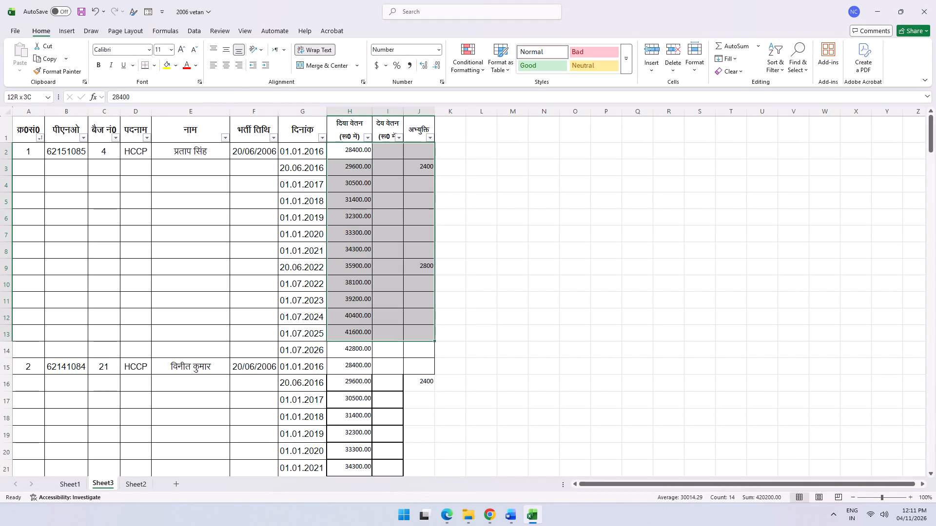
drag(429, 333, 426, 367)
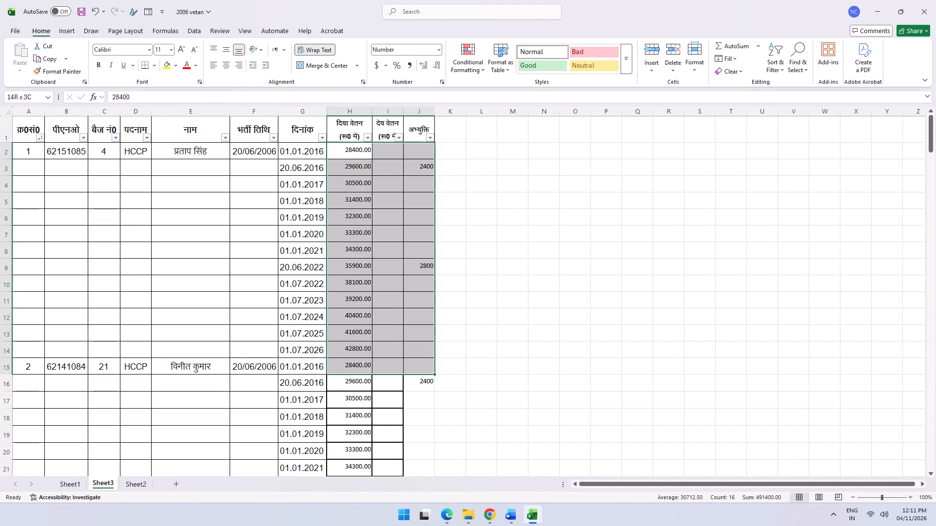
drag(426, 367, 417, 357)
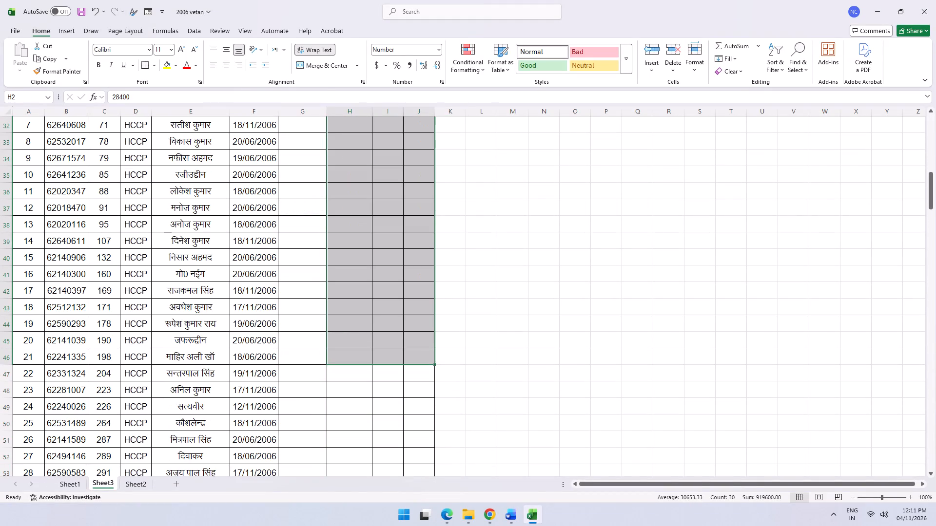
click(155, 67)
click(159, 168)
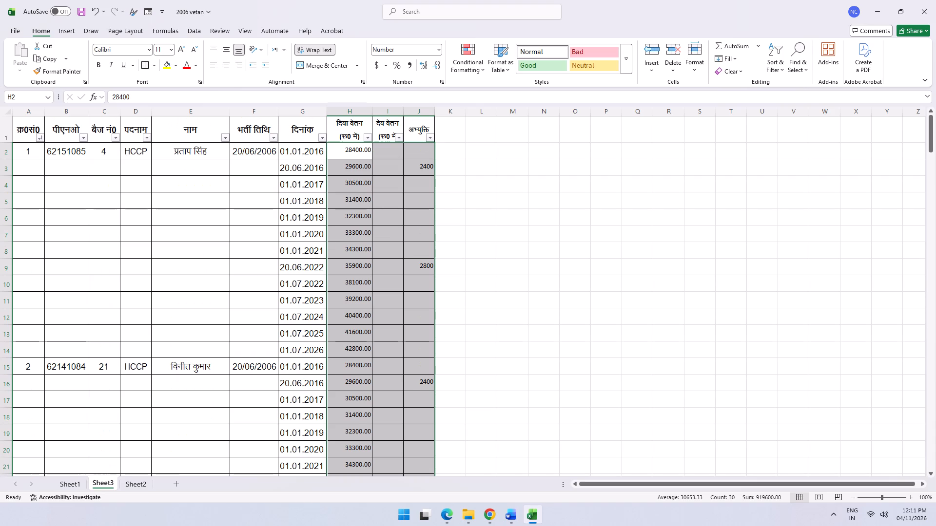
Copy employee 2's rows 16 to 27, from 20.06.2016 to 01.01.2026, and insert them directly below employee 3's row 28.
scroll(412, 240, down, 5)
scroll(403, 378, down, 1)
scroll(326, 390, down, 1)
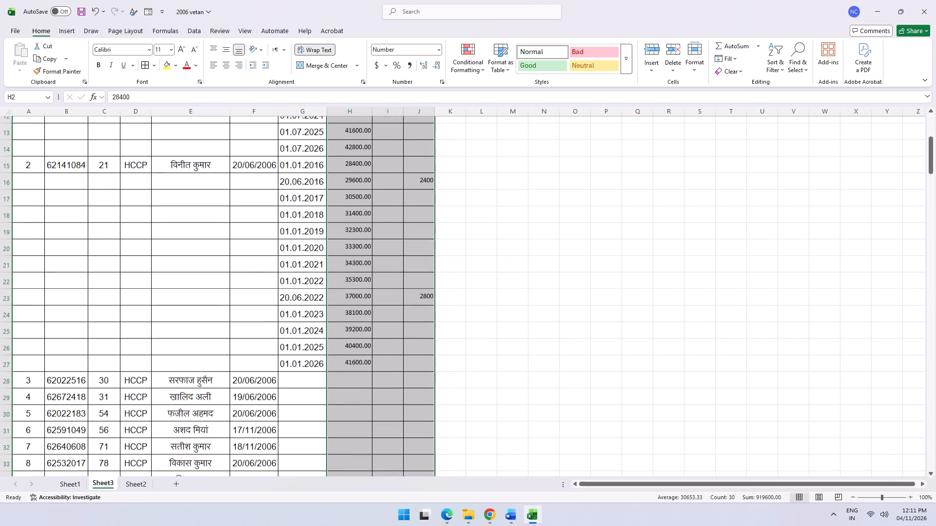
click(298, 381)
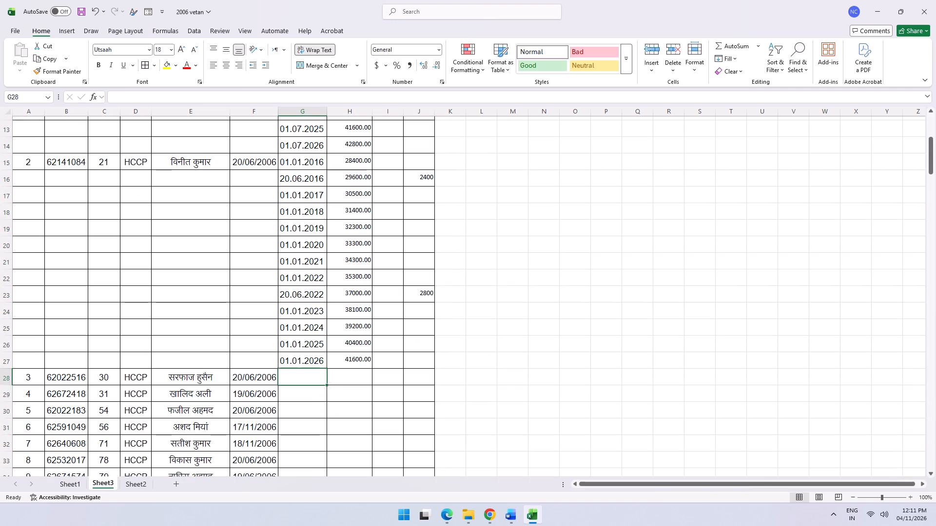
drag(297, 163, 350, 295)
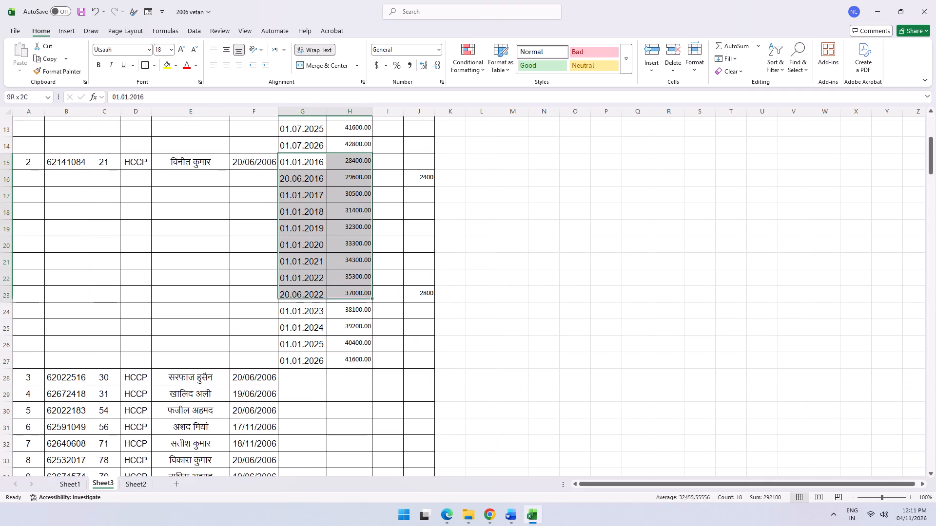
drag(350, 295, 349, 363)
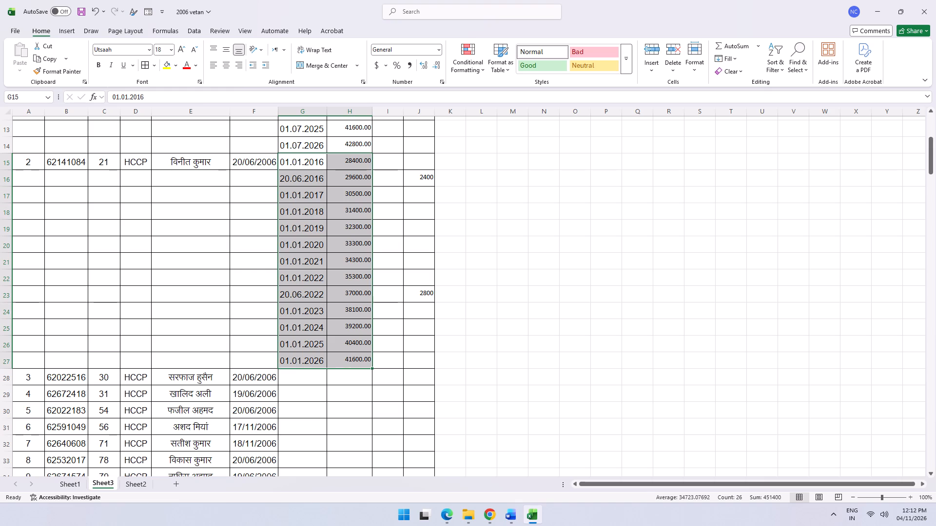
drag(2, 161, 0, 359)
click(302, 174)
drag(2, 176, 0, 355)
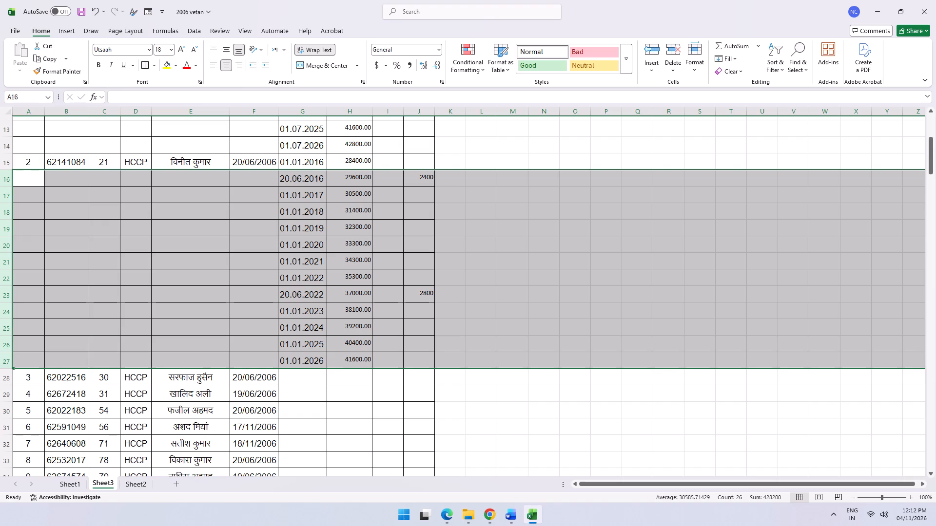
key(ctrl+c)
click(6, 390)
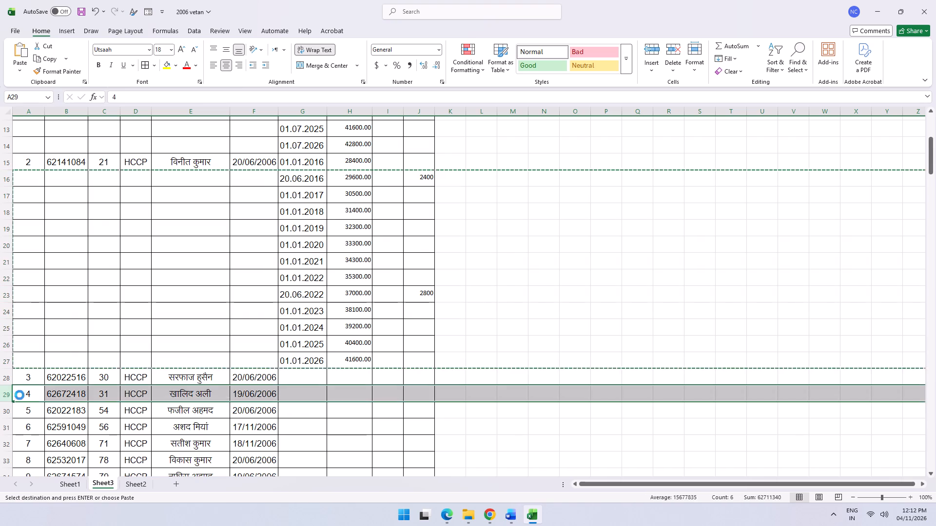
key(ctrl+plus)
scroll(341, 396, down, 2)
scroll(332, 231, up, 2)
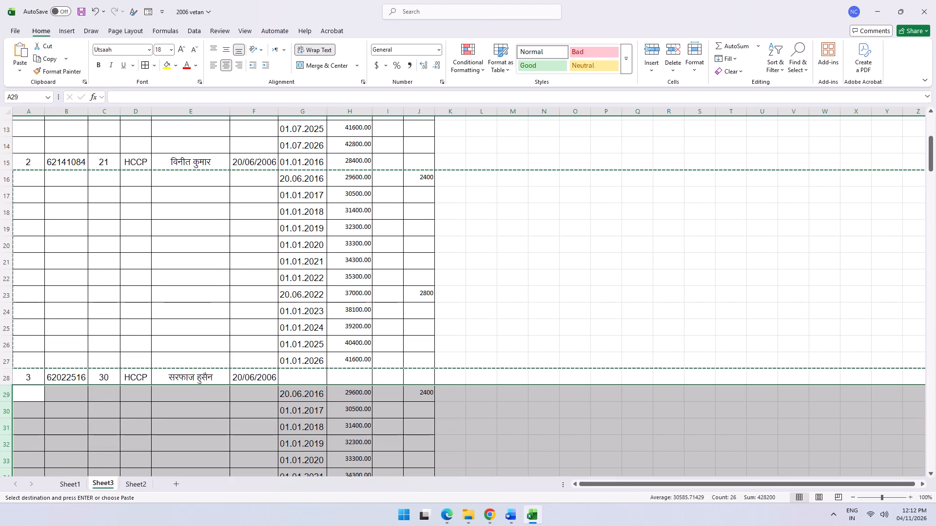
Copy employee 2's 01.01.2016 date and 28400 paid salary into employee 3's row, cells G28:H28.
click(343, 162)
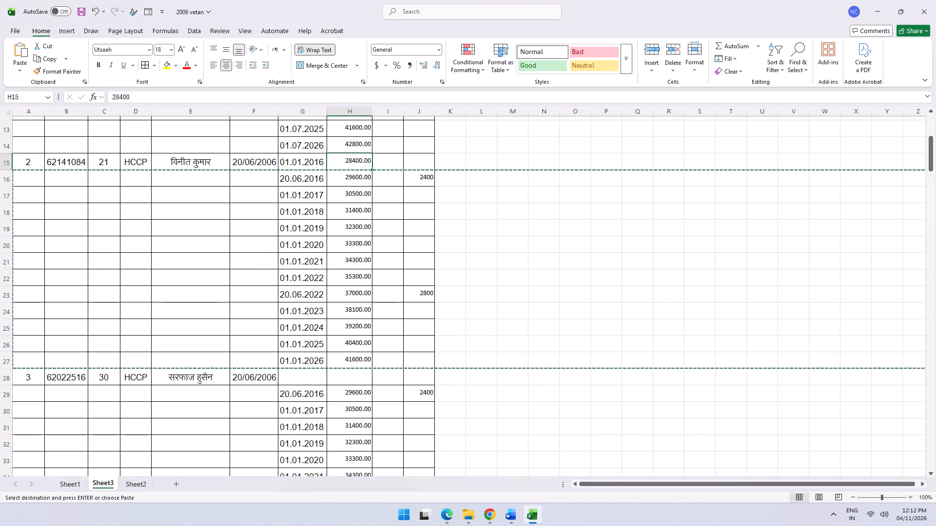
drag(290, 165, 356, 168)
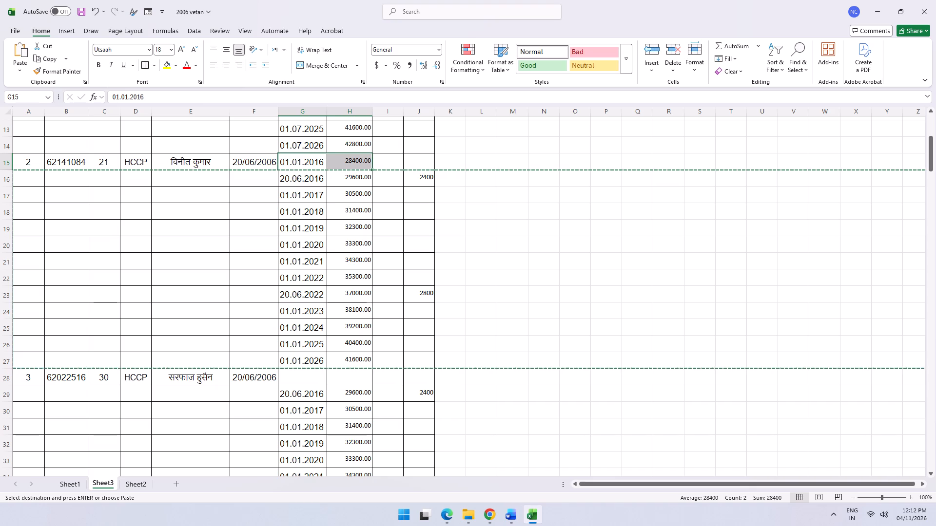
key(ctrl+c)
click(308, 383)
key(ctrl+v)
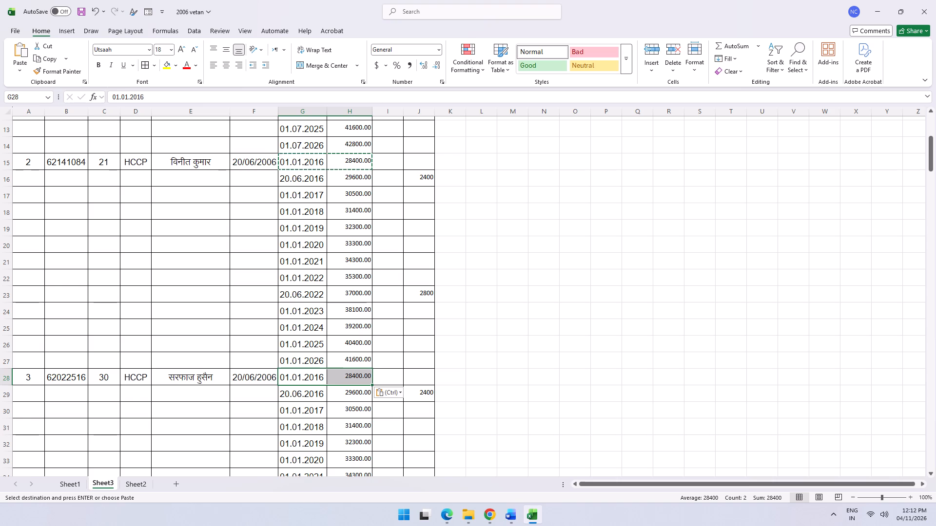
key(Left)
key(Right)
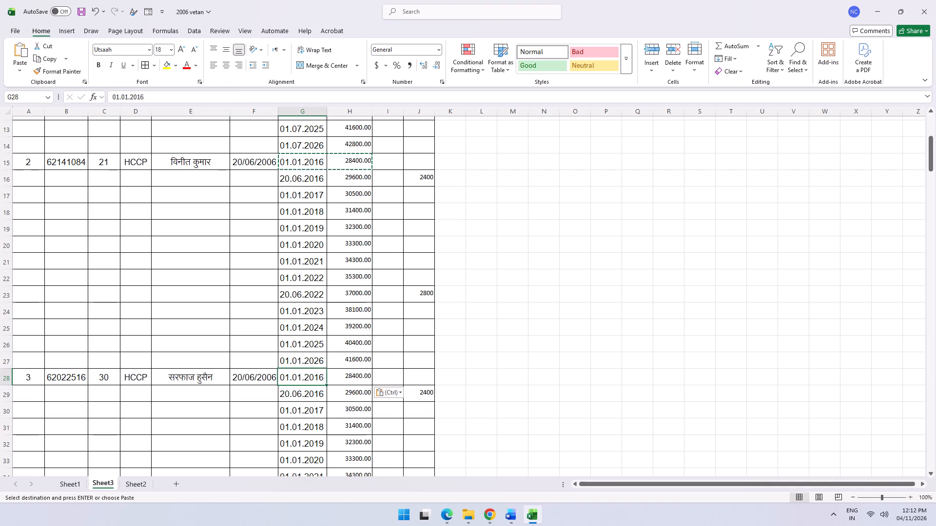
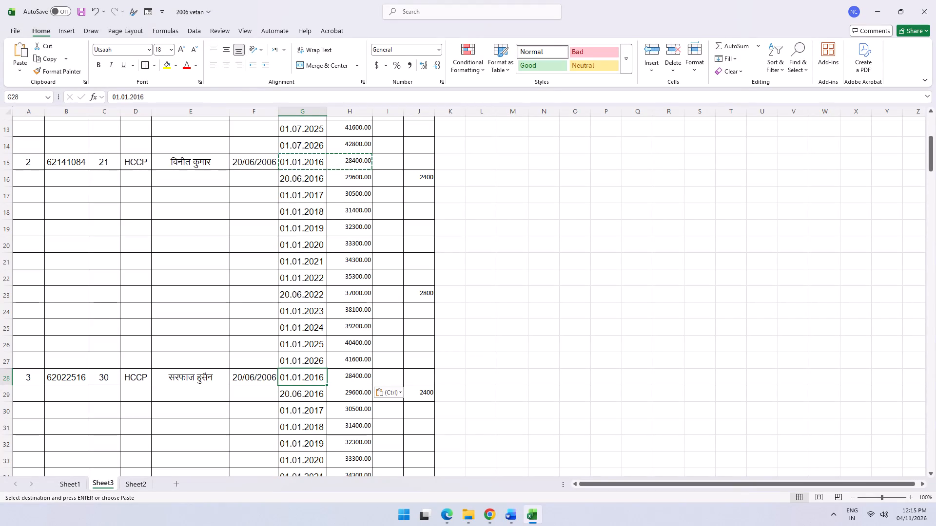
Clear employee 3's paid salary, payable salary and remarks cells, H28:J40.
scroll(342, 383, down, 2)
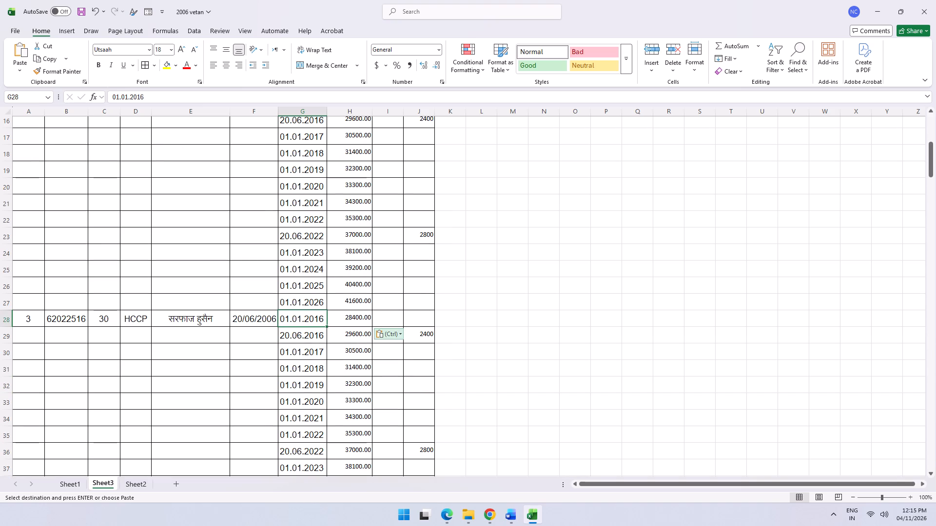
drag(347, 320, 391, 478)
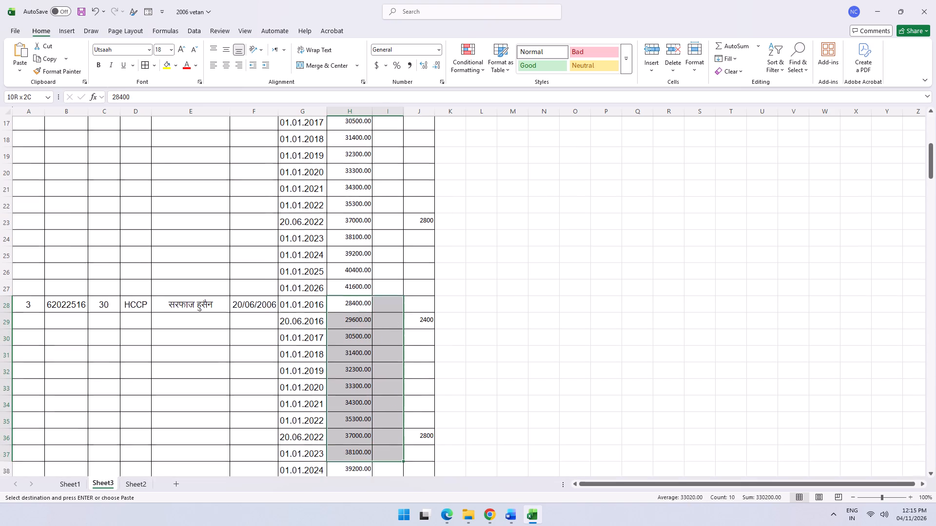
drag(391, 478, 430, 442)
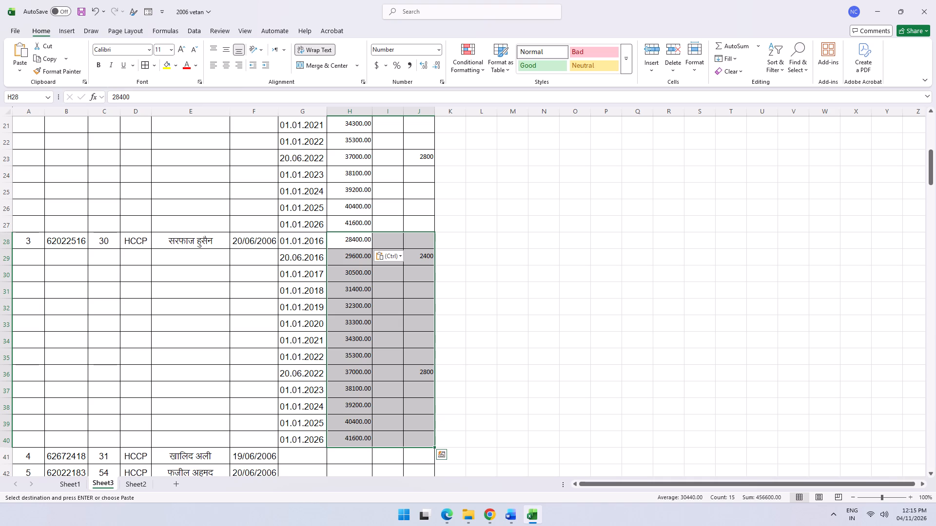
key(Delete)
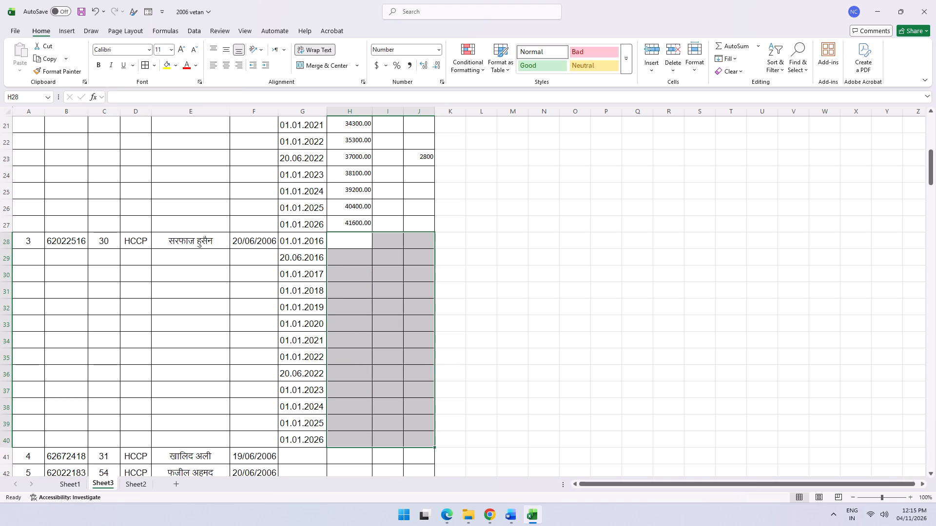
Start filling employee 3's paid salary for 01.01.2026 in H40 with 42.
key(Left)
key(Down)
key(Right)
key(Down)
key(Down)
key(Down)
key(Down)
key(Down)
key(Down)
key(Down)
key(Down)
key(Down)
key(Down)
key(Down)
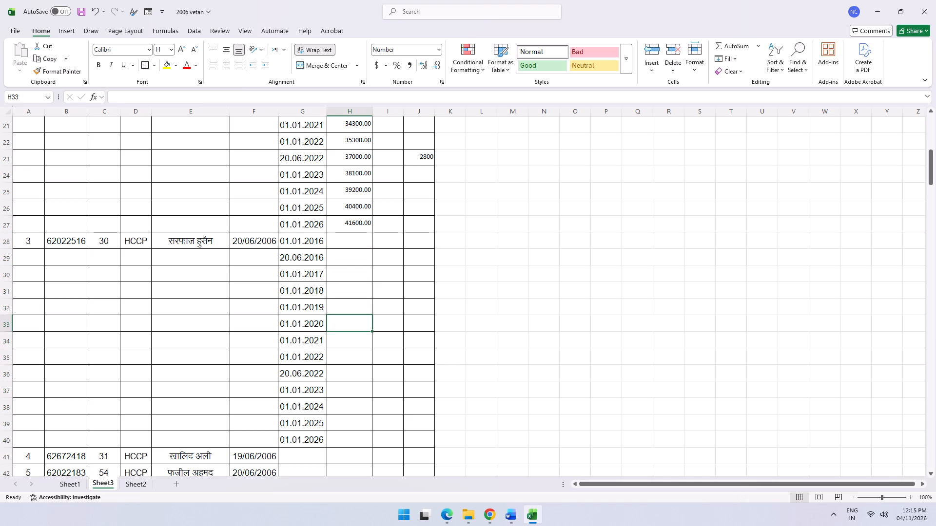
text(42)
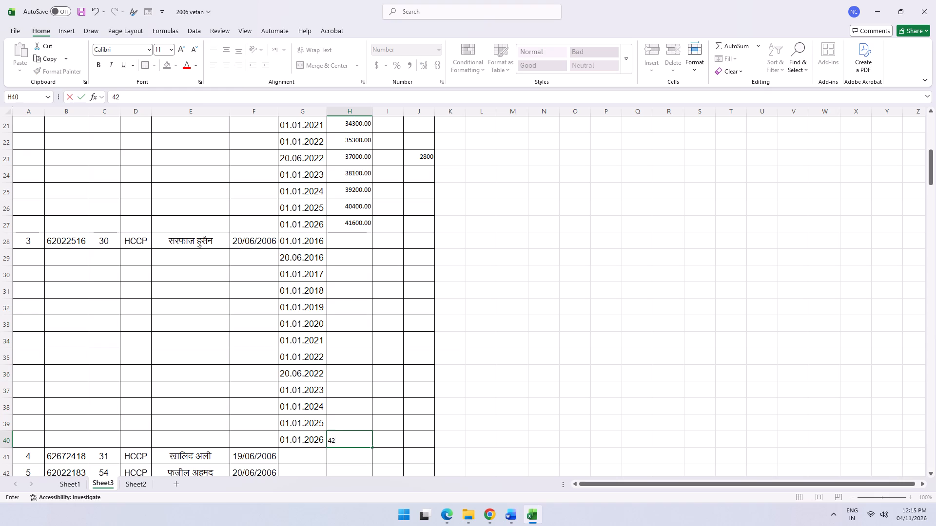
Copy employee 1's paid salaries, H2:H14, into employee 3's cells H28:H40.
scroll(311, 393, up, 7)
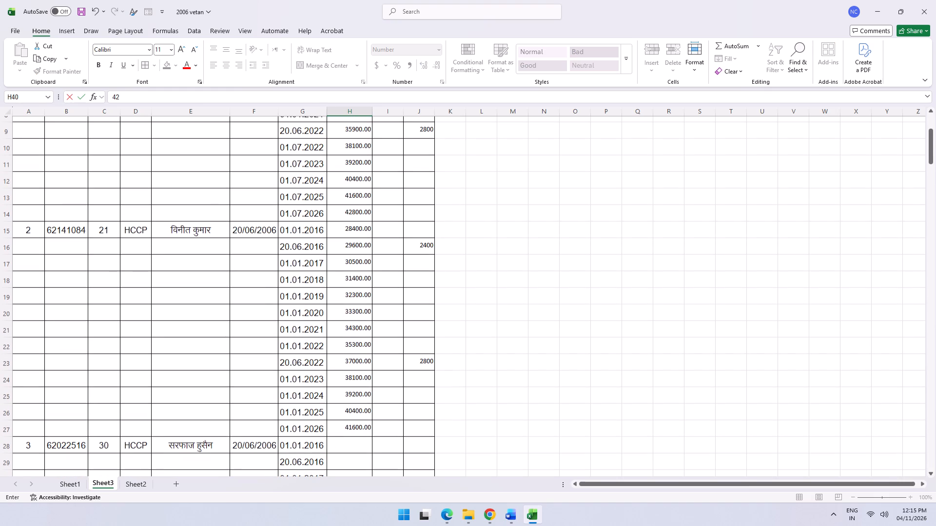
scroll(311, 393, up, 5)
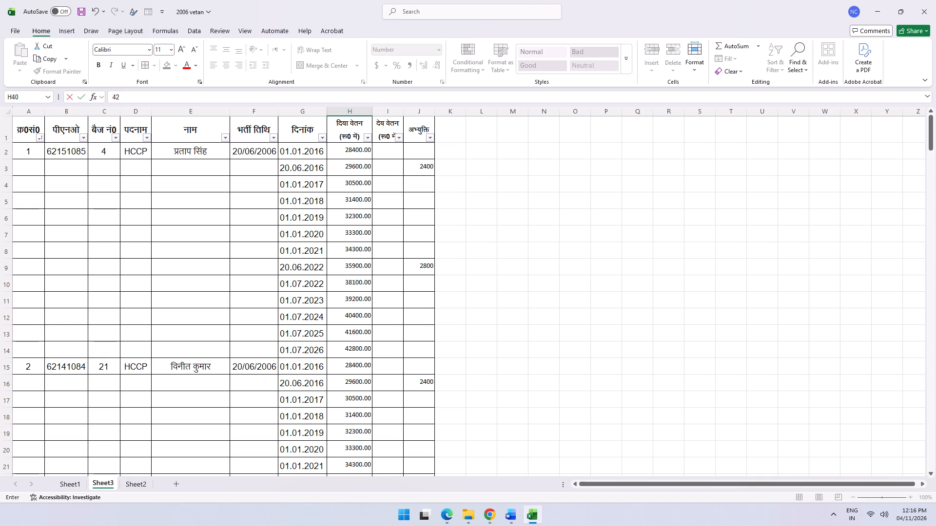
drag(352, 151, 338, 327)
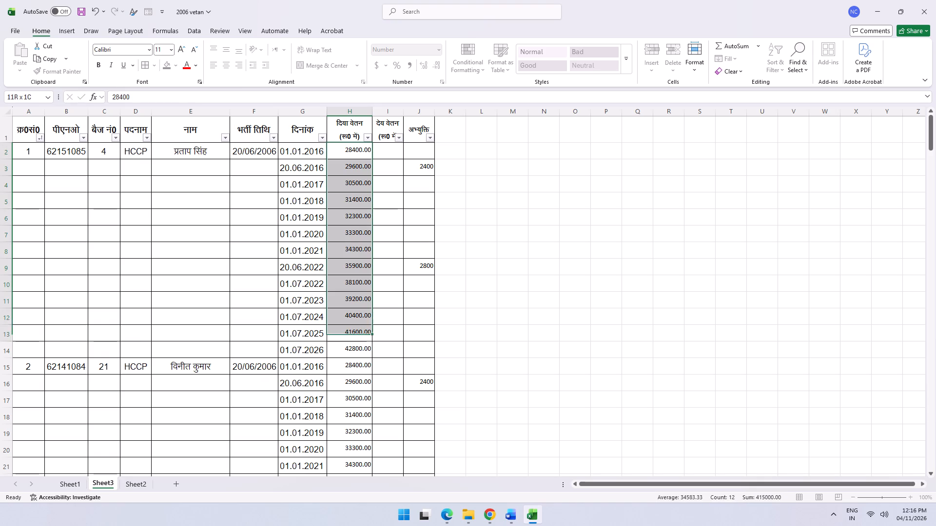
drag(338, 327, 348, 347)
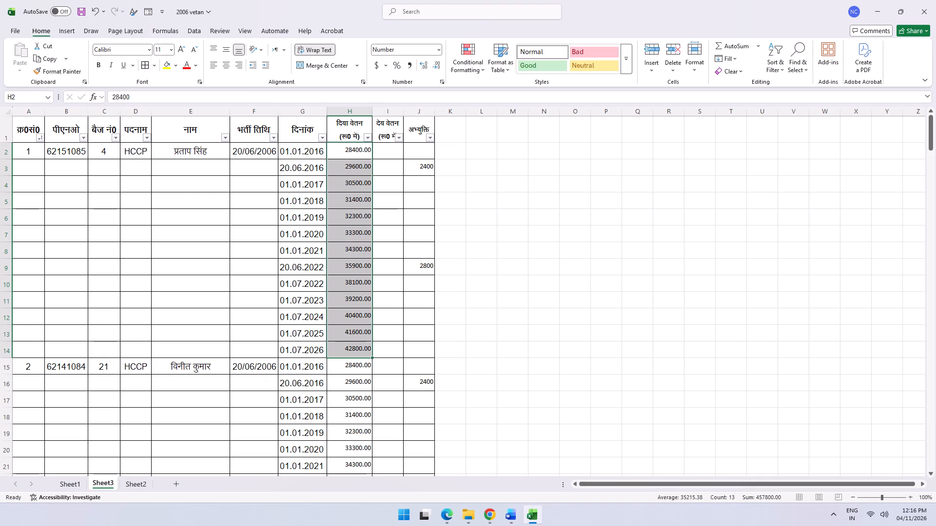
key(ctrl+c)
scroll(375, 392, down, 5)
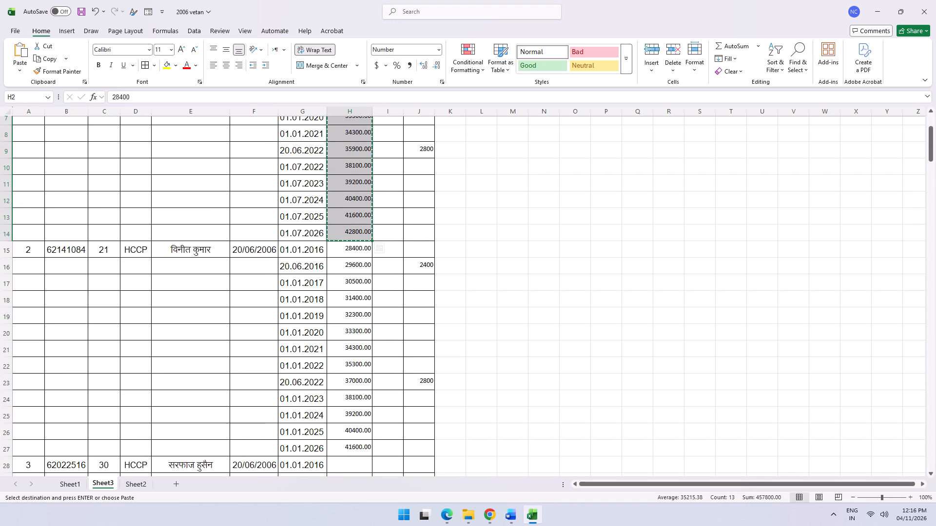
scroll(339, 421, down, 1)
click(347, 405)
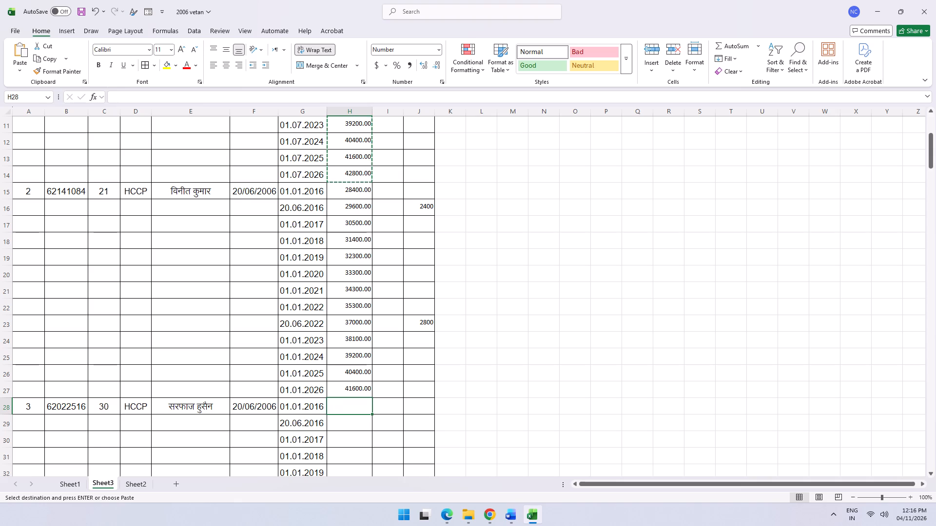
key(ctrl+v)
scroll(411, 427, down, 7)
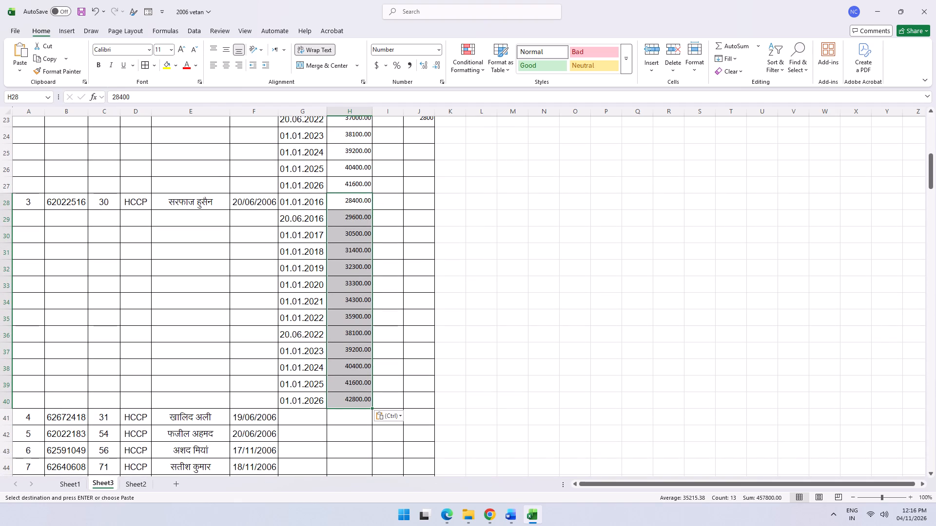
Copy employee 1's dates, G2:G14, over employee 3's dates in G28:G40.
scroll(303, 291, up, 14)
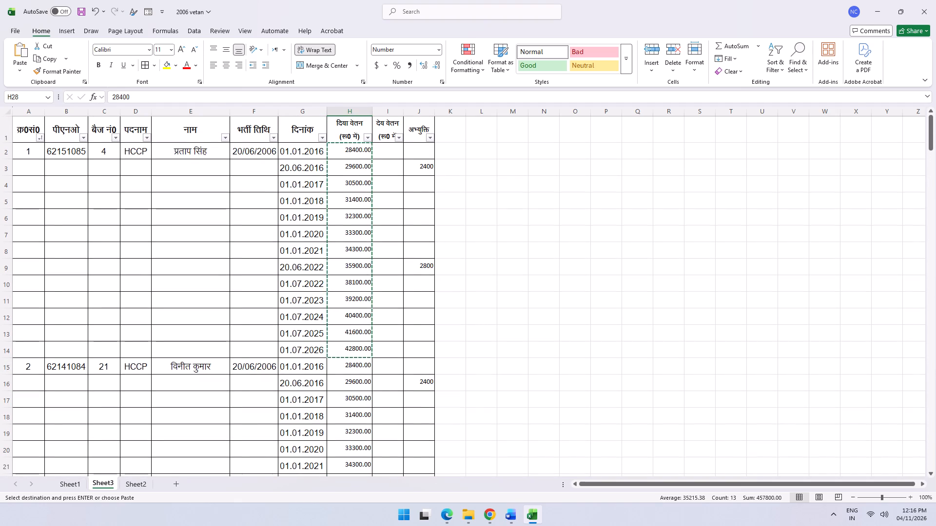
drag(295, 146, 301, 343)
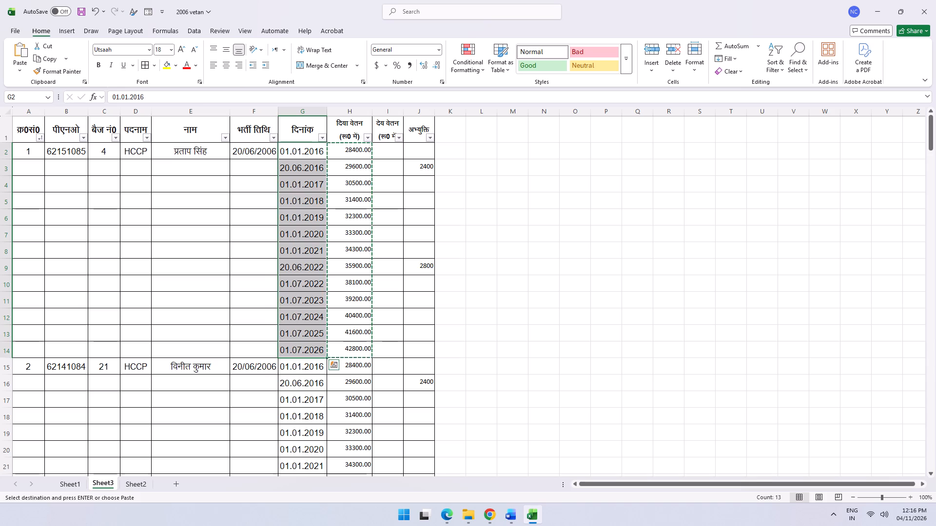
key(ctrl+c)
scroll(347, 356, down, 8)
click(298, 347)
key(ctrl+v)
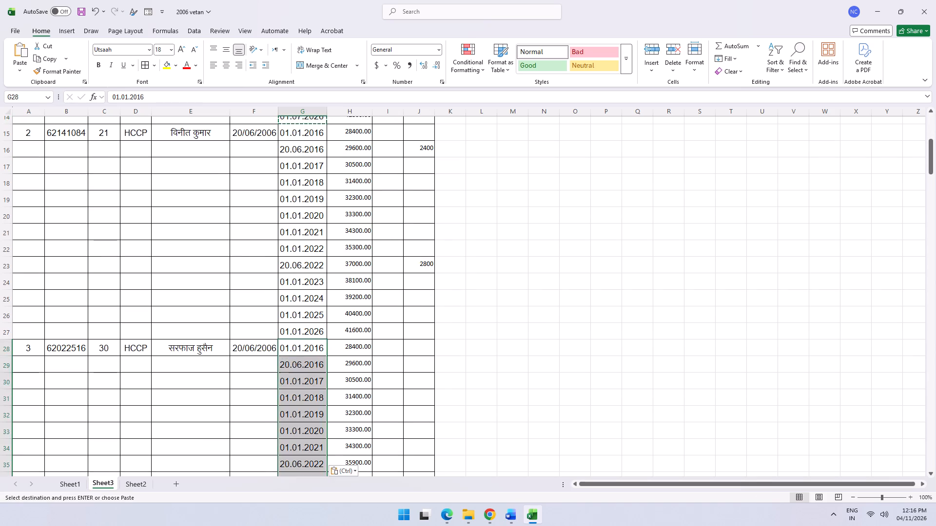
scroll(327, 352, down, 5)
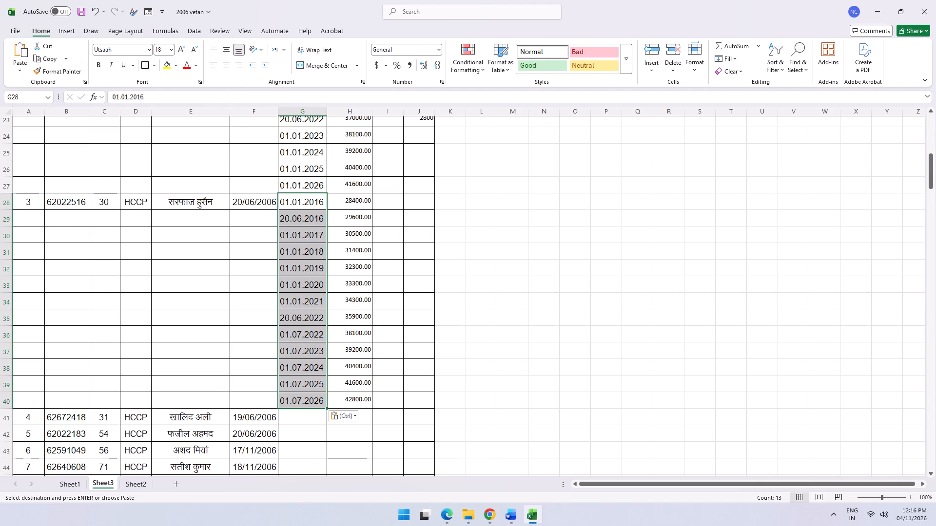
Set employee 3's paid salary for 01.01.2017 to 31400.
click(357, 238)
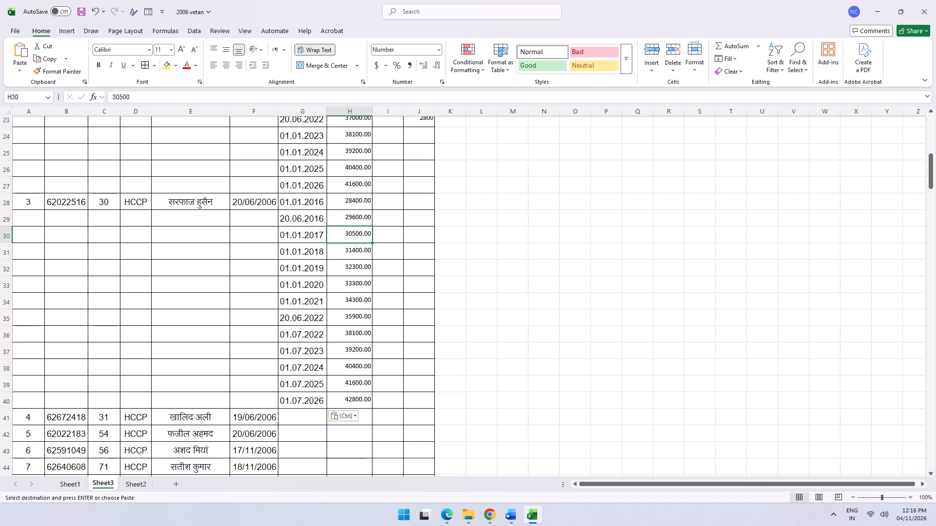
text(31400)
key(Return)
key(Up)
key(Up)
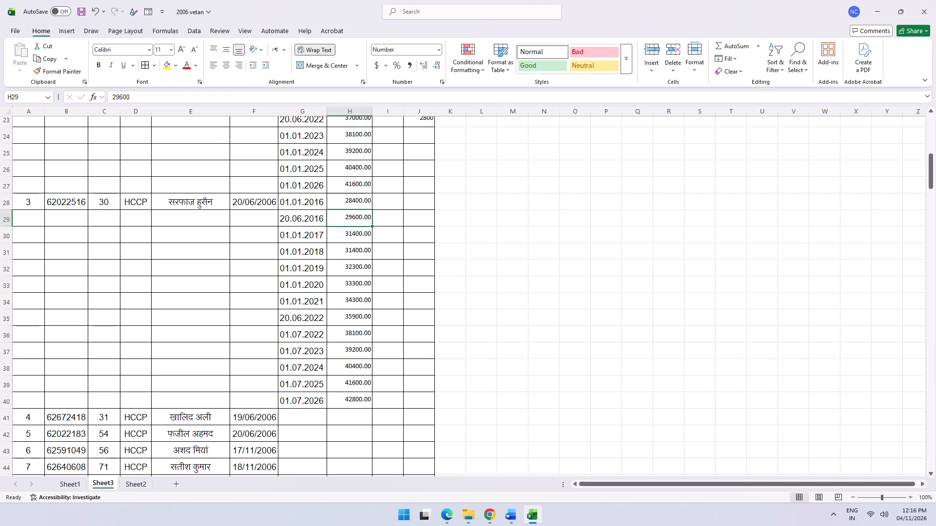
Compare employee 3's dated paid salary entries with those of employees 1 and 2.
key(Down)
key(Up)
click(359, 236)
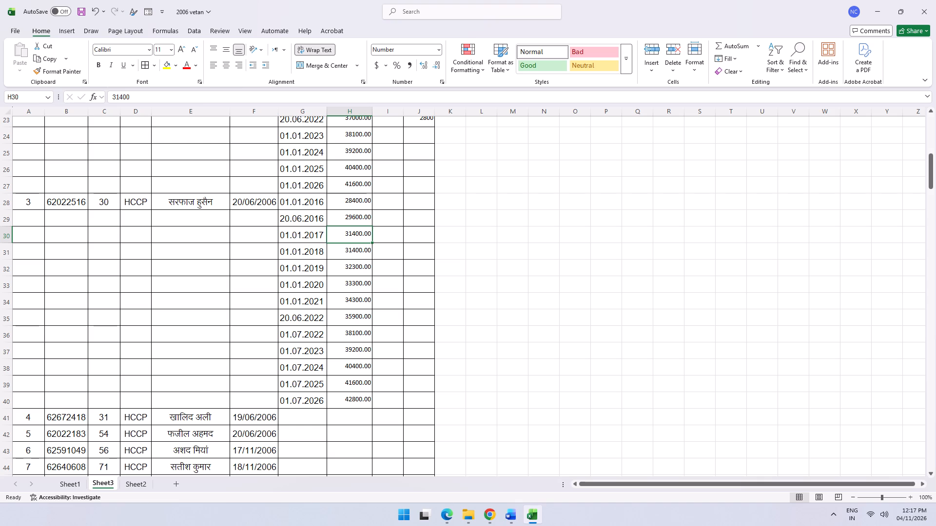
scroll(311, 228, up, 2)
scroll(311, 227, down, 1)
scroll(311, 227, up, 13)
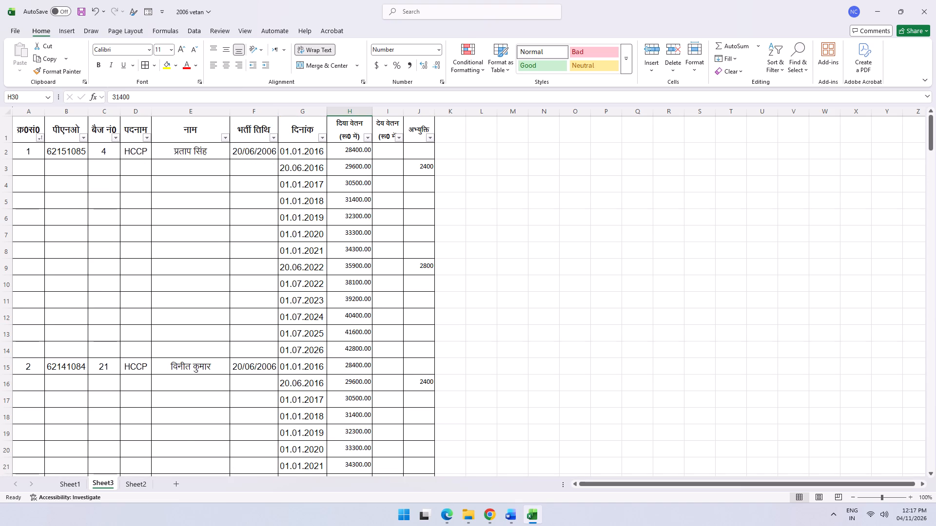
scroll(333, 273, down, 9)
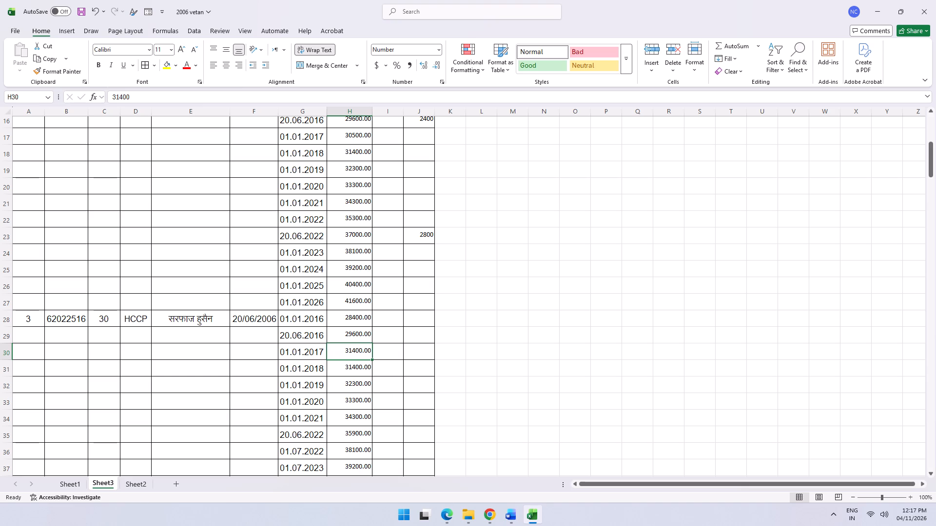
Set employee 3's paid salaries to 32300 for 01.01.2018, 33300 for 01.01.2019 and 34300 for 01.01.2020.
click(317, 319)
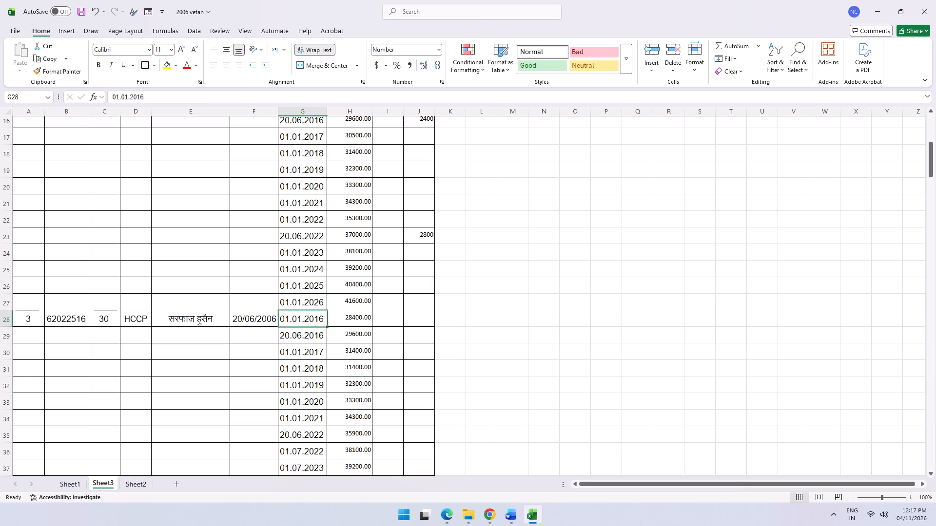
click(304, 357)
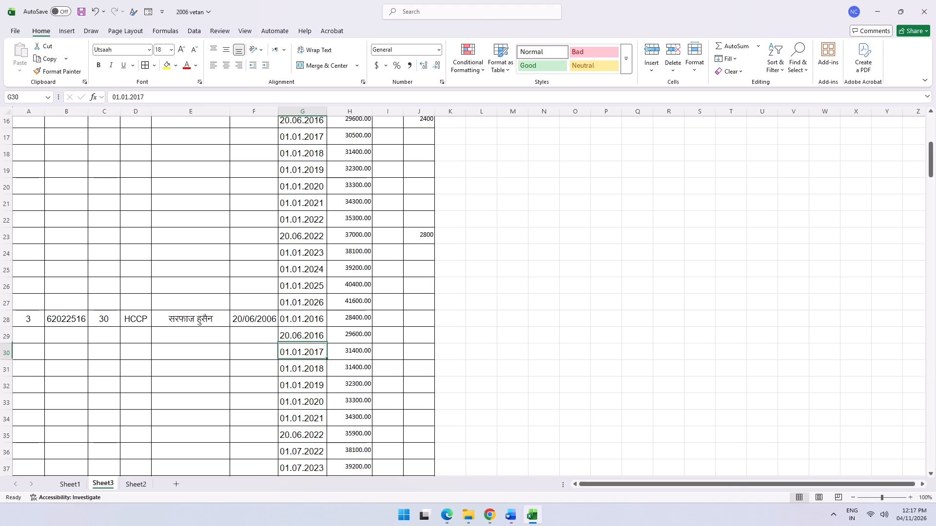
key(Right)
key(Down)
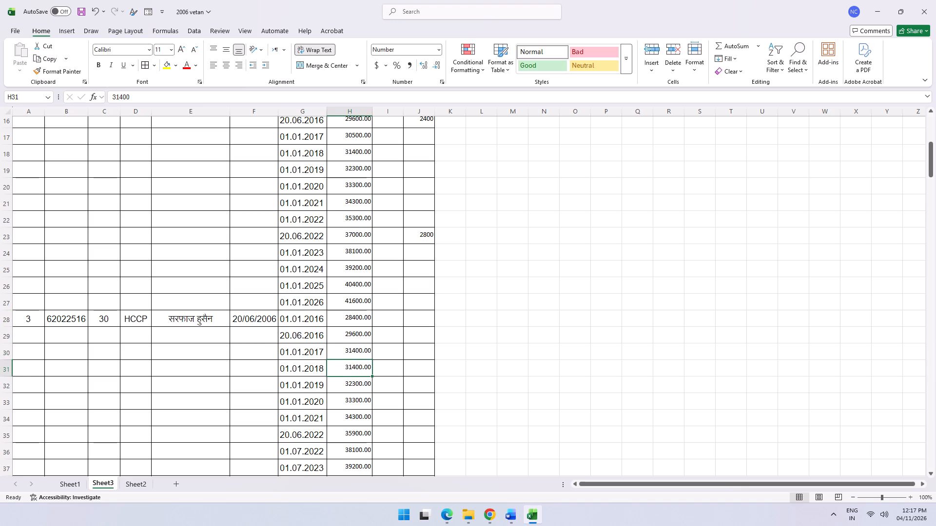
text(32300)
key(Return)
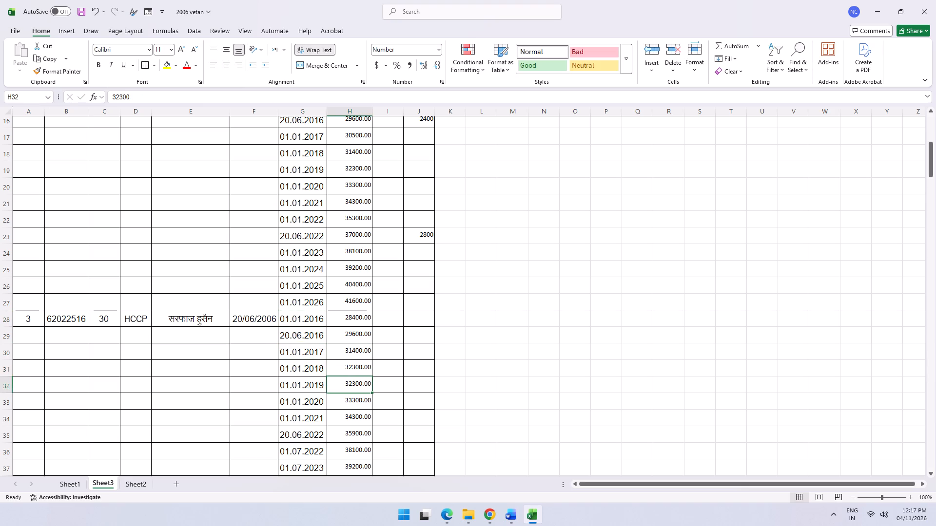
text(33300)
key(Return)
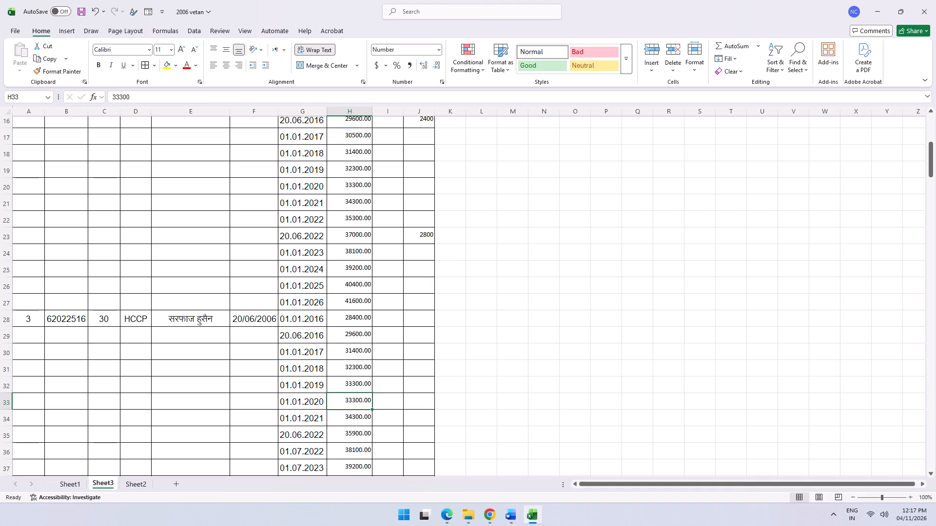
text(34300)
key(Return)
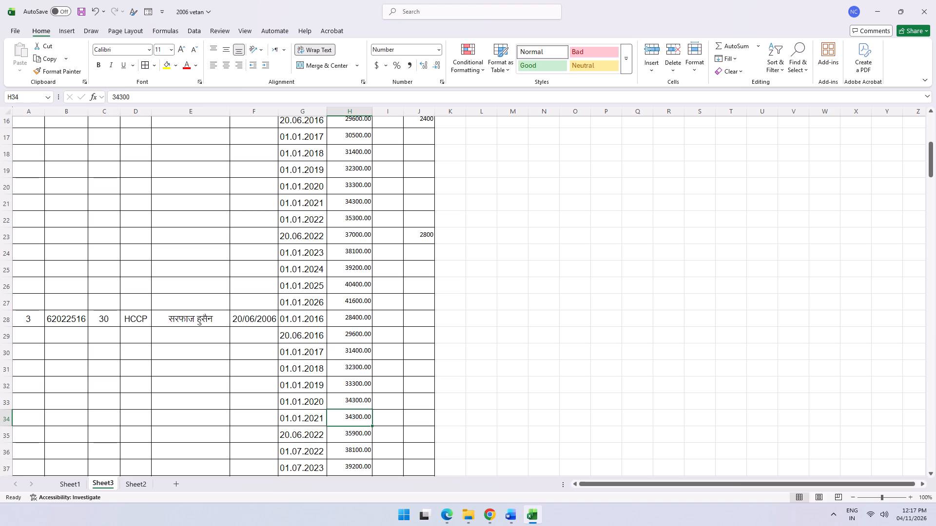
Insert a blank row between employee 3's 20.06.2016 and 01.01.2017 rows.
key(Up)
key(Up)
key(Up)
key(Up)
key(Up)
key(Up)
key(Down)
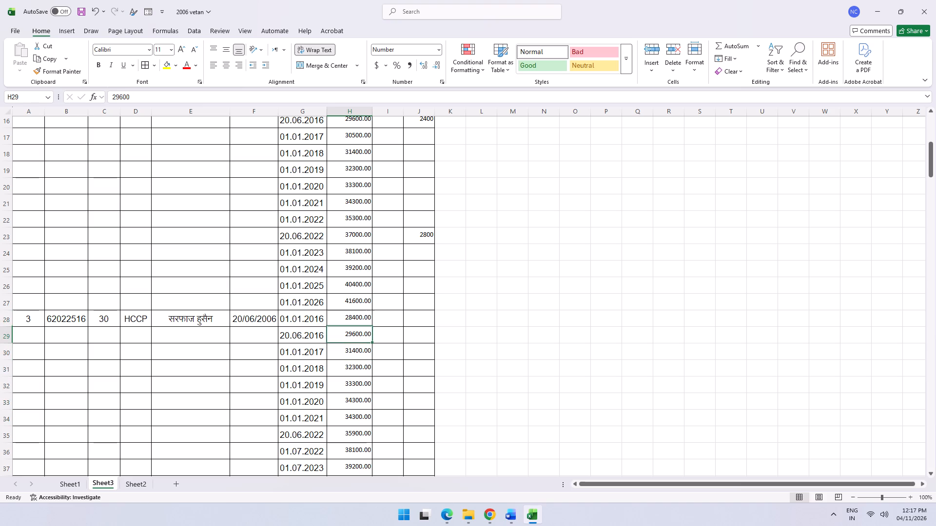
key(Left)
key(Down)
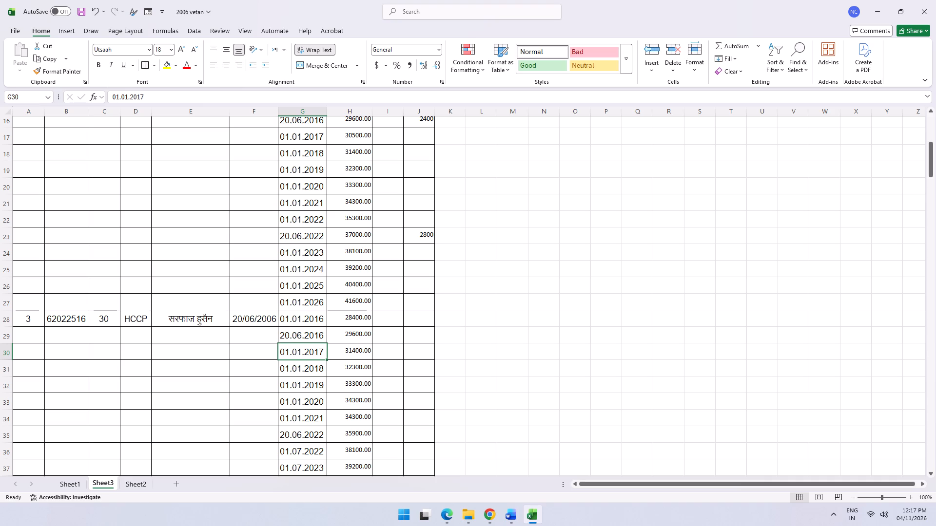
click(3, 352)
key(ctrl+plus)
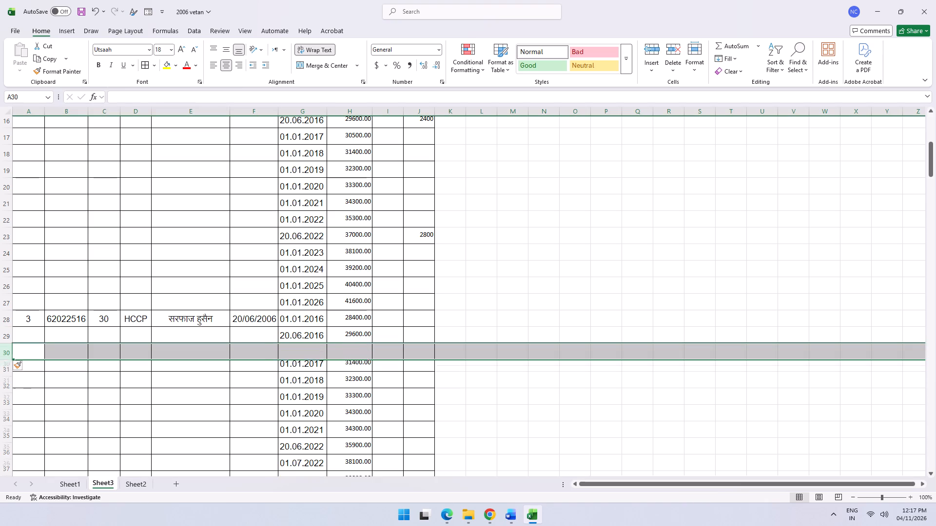
Fill employee 3's blank row 30 with the date 01.07.2016 and a paid salary of 30500.
click(281, 354)
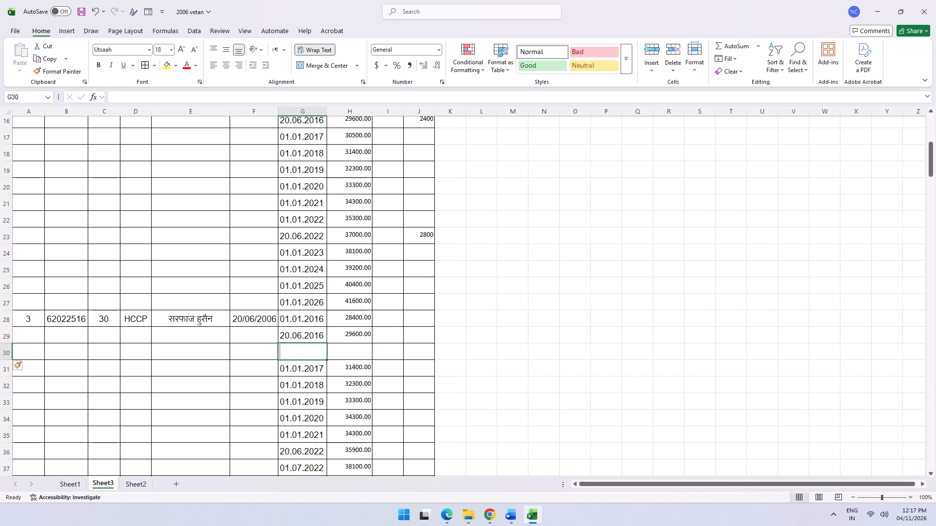
key(2)
key(BackSpace)
text(01.07.2016)
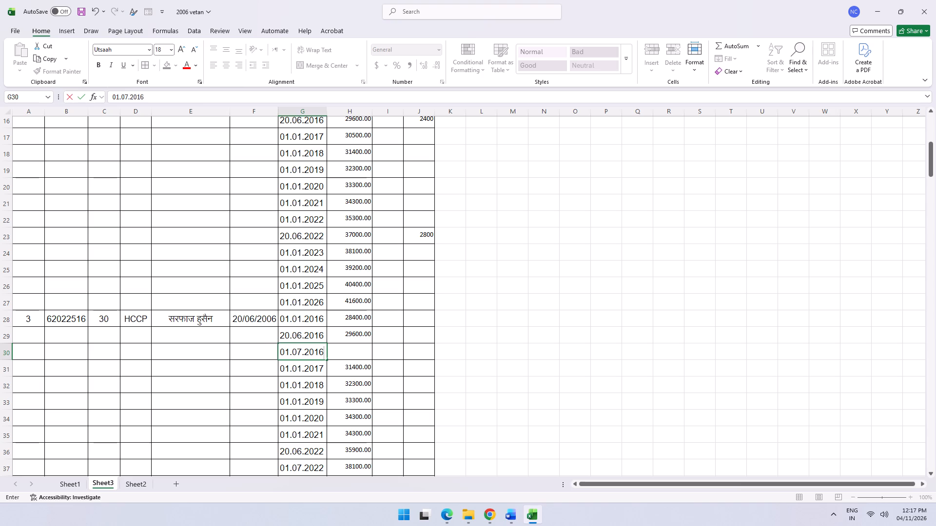
key(Right)
text(30500)
key(Return)
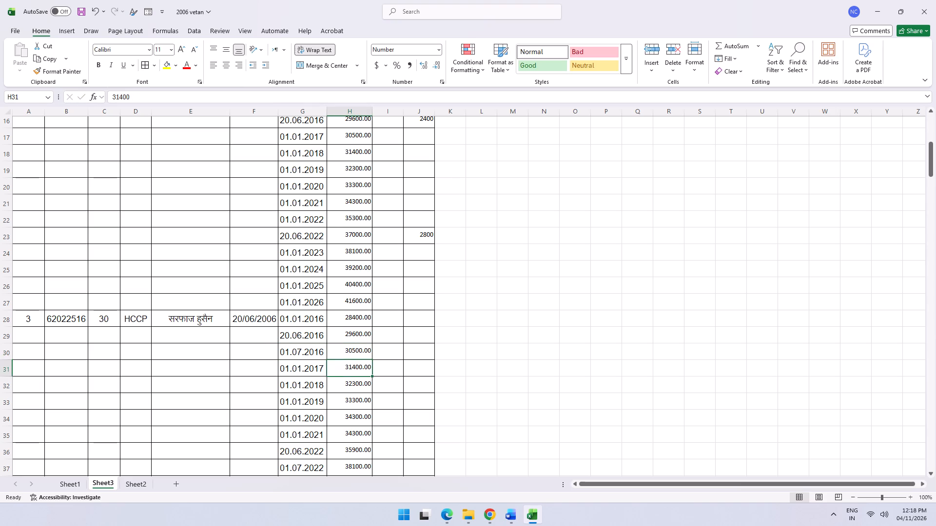
Change employee 3's dates in rows 31 to 34 to 01.07.2017, 01.07.2018, 01.07.2019 and 01.07.2020.
key(Left)
text(01.07.2017)
key(Return)
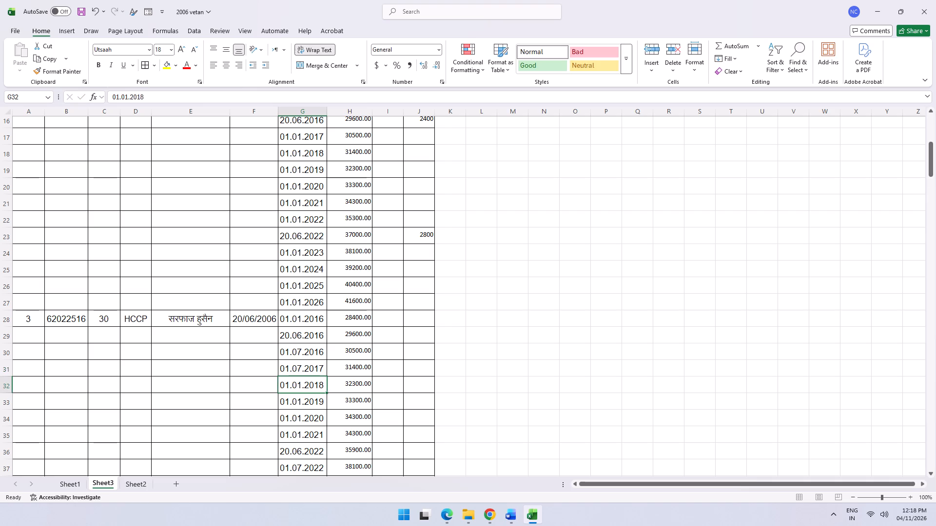
text(01.07.2018)
key(Return)
key(Up)
key(Right)
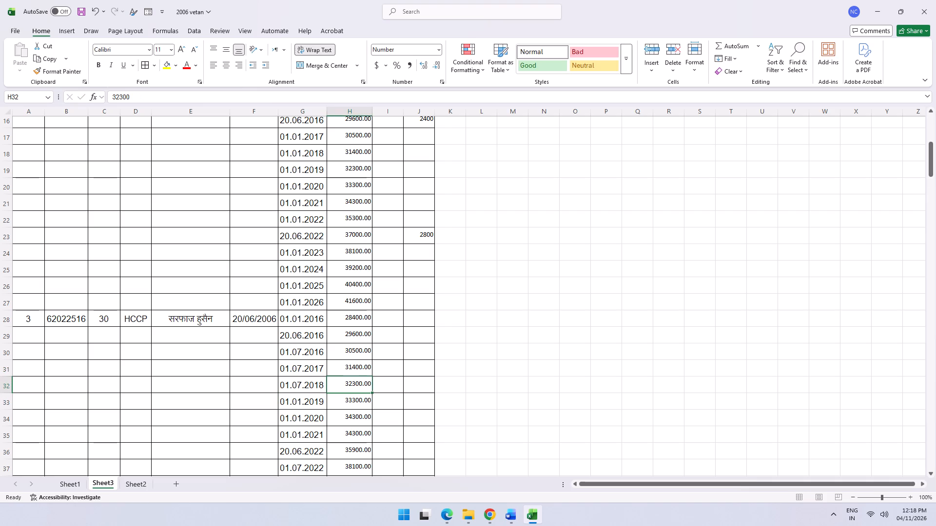
key(Left)
key(Down)
text(01.07.2019)
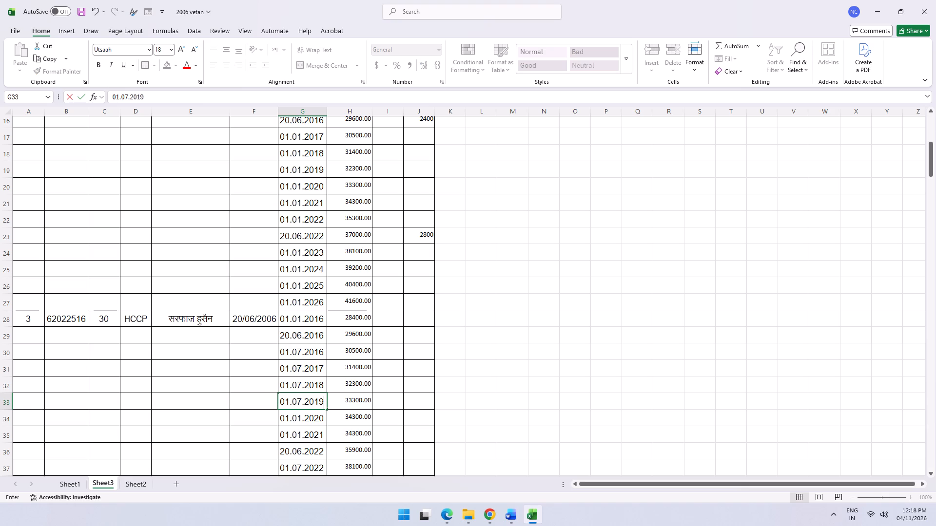
key(Right)
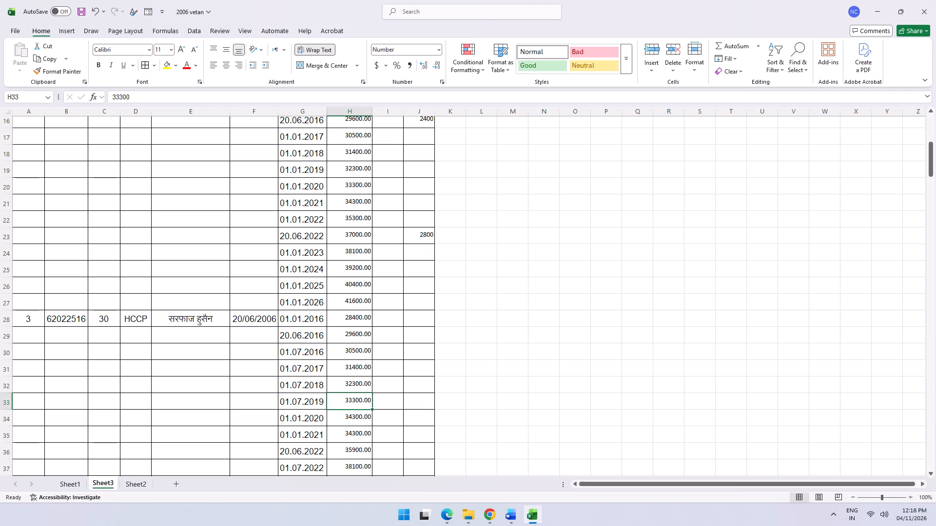
key(Left)
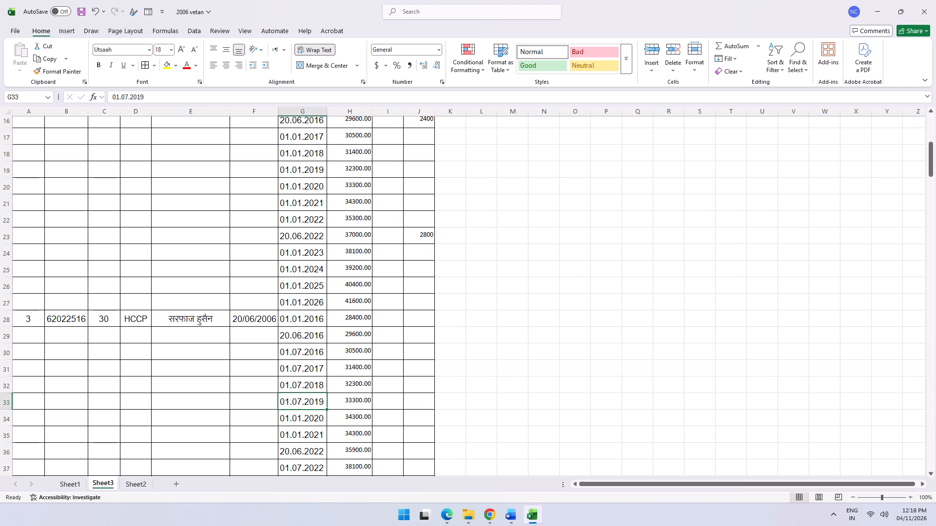
key(Down)
text(01.07.2020)
key(Right)
Set employee 3's row 35 to the date 01.07.2021 and a paid salary of 35300.
key(Down)
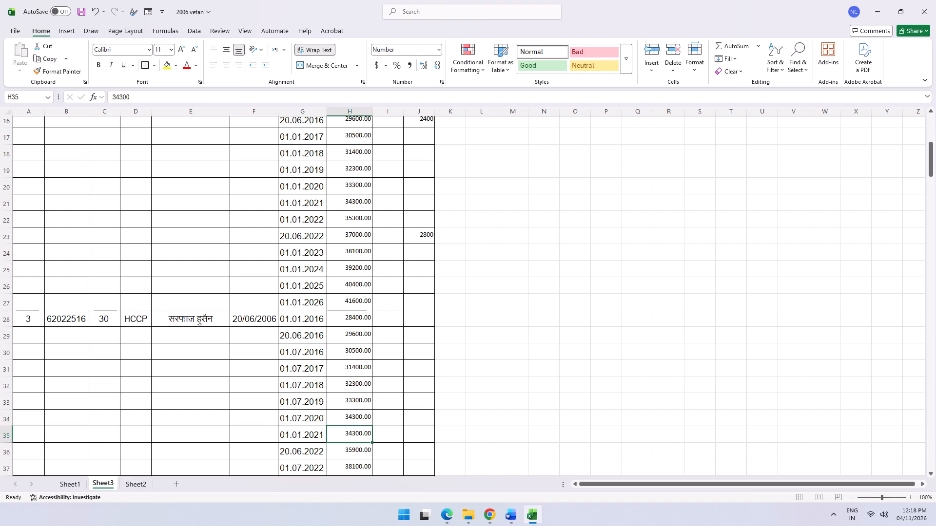
key(Left)
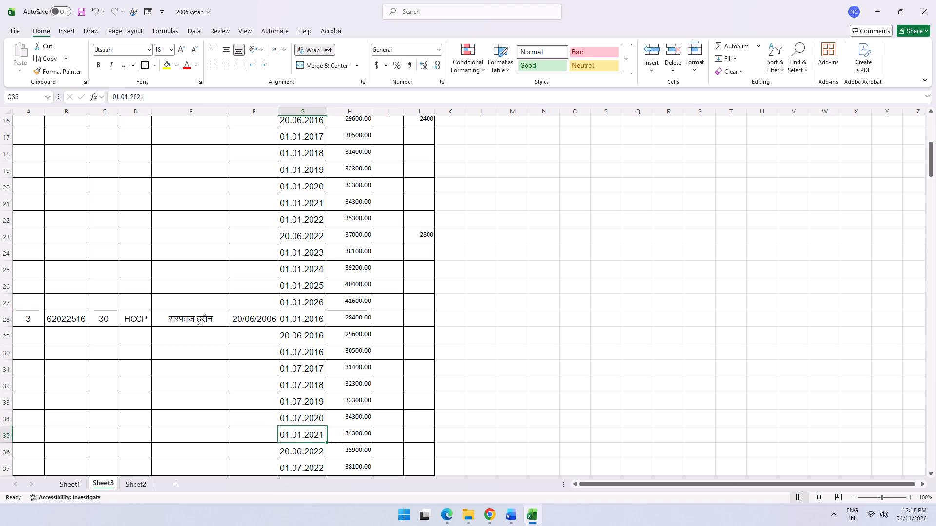
text(.0)
key(BackSpace)
key(BackSpace)
text(01.07.2021)
key(Right)
text(35300)
key(Return)
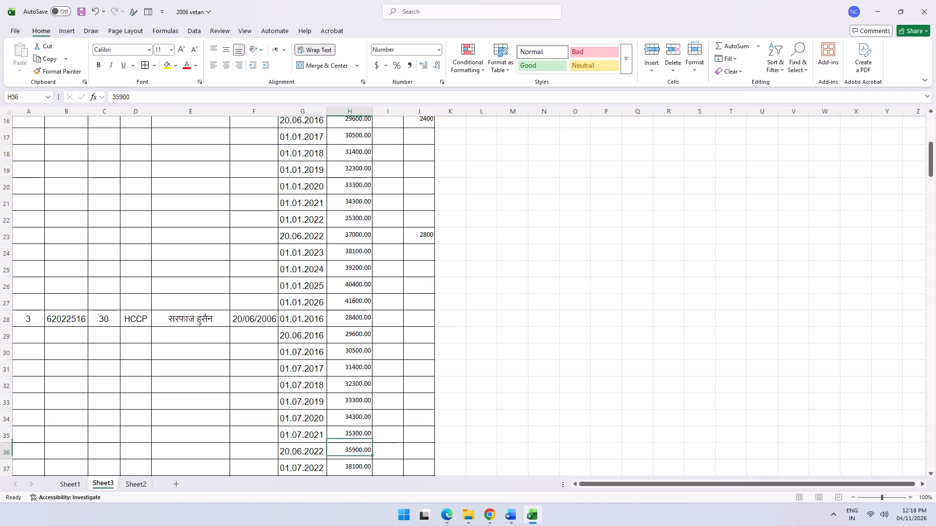
Change the date in employee 3's row 36 to 01.07.2022.
key(Left)
text(01.07.2022)
key(Right)
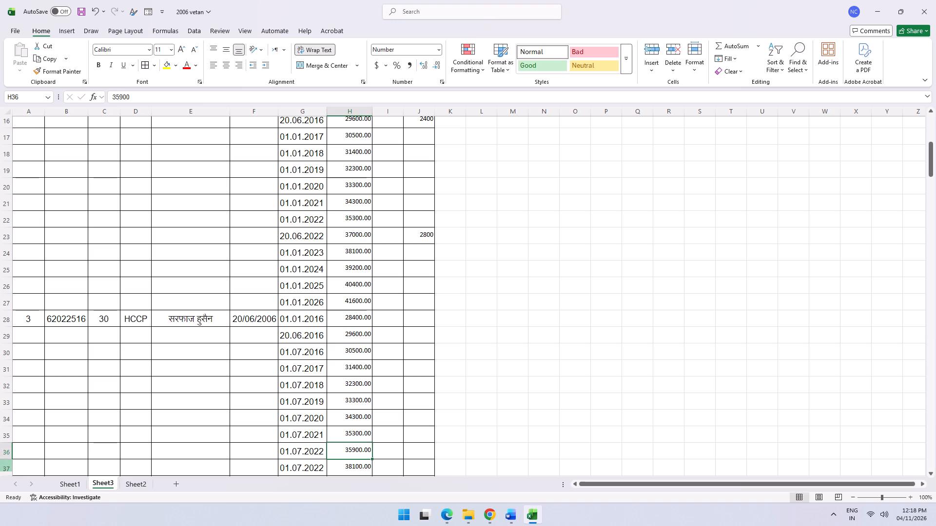
key(Escape)
Insert a blank row between employee 3's 01.07.2021 row and the first 01.07.2022 row.
click(0, 452)
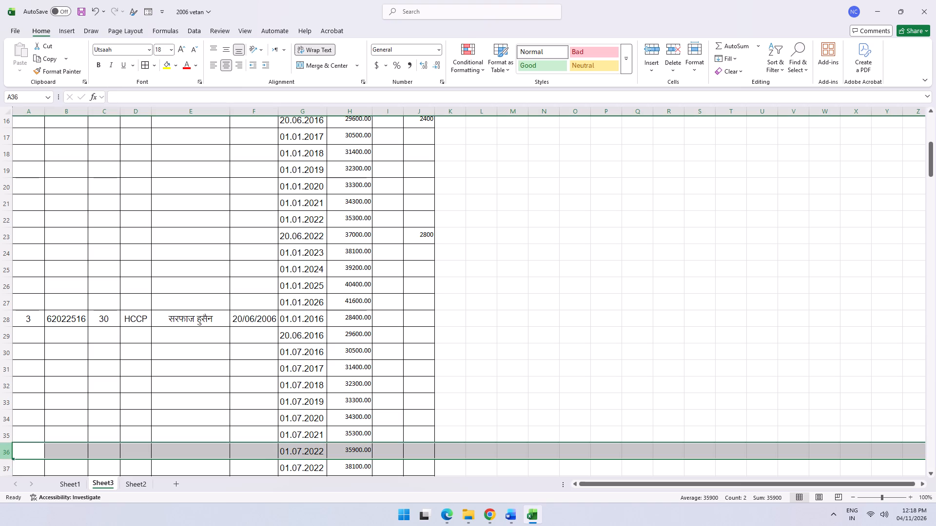
key(ctrl+plus)
Fill employee 3's blank row 36 with the date 20.06.2022 and a paid salary of 37000.
key(Left)
key(Right)
key(Right)
key(Right)
key(Right)
key(Right)
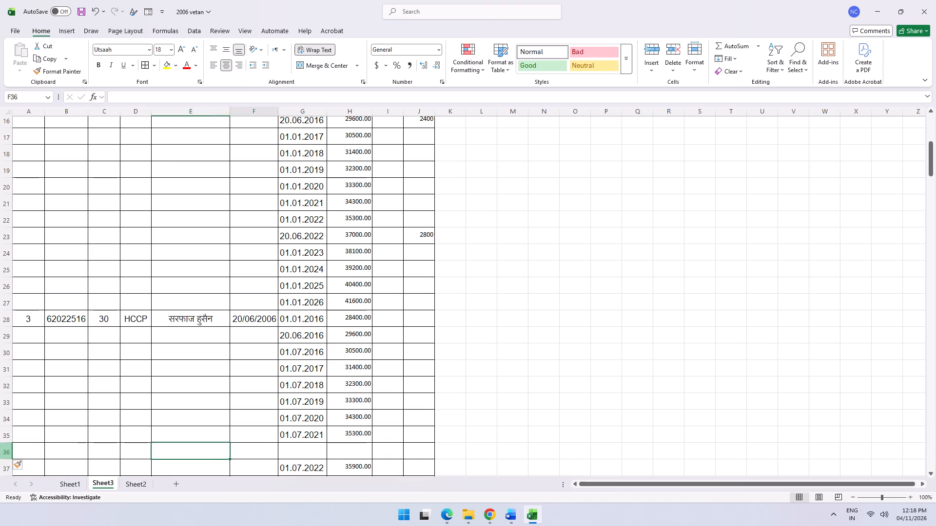
key(Right)
key(Right)
key(Left)
text(20)
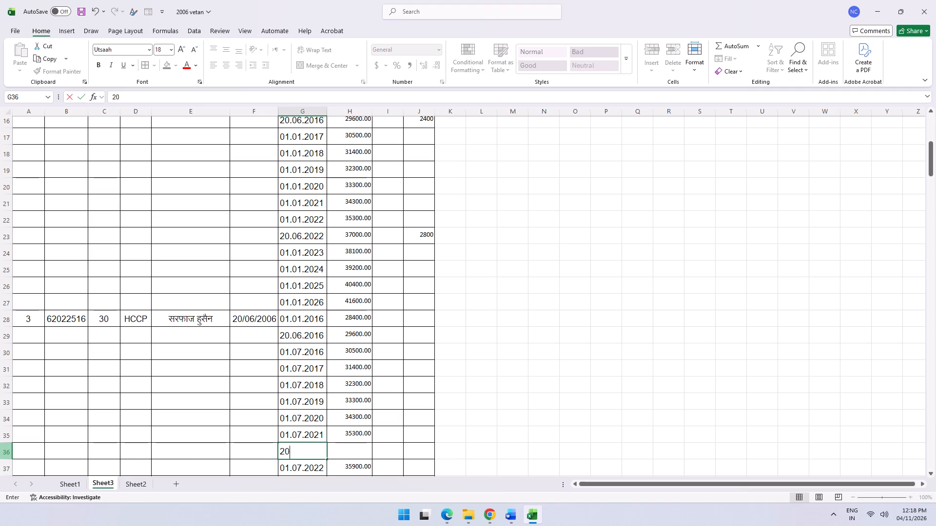
text(.06.2022)
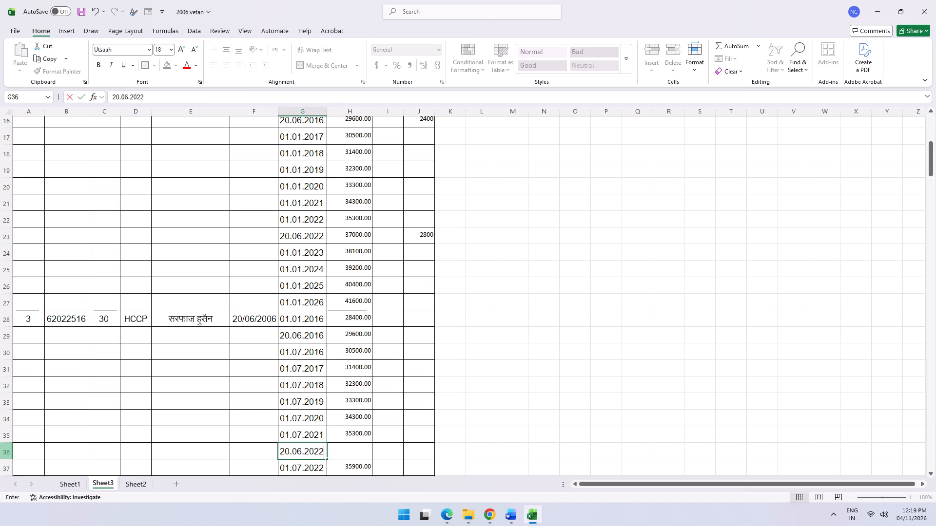
key(Right)
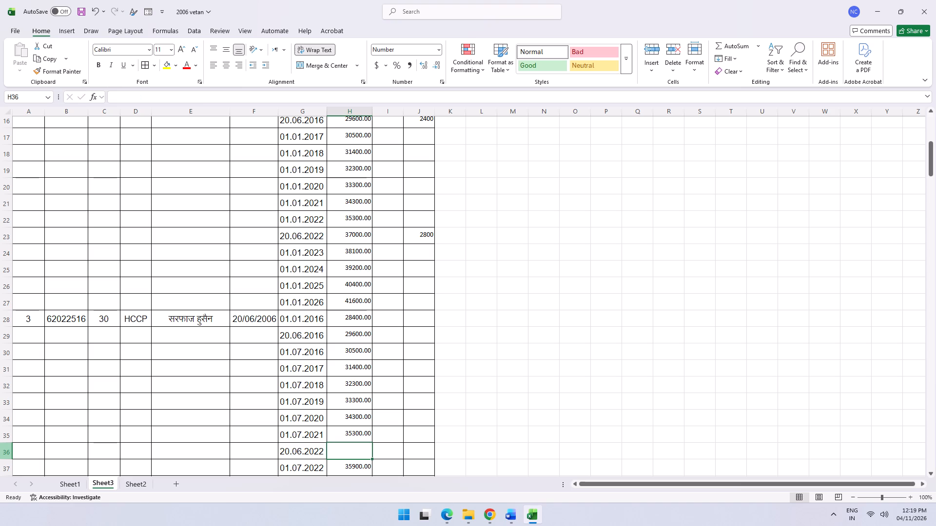
text(37000)
key(Return)
Set employee 3's row 37 to the date 01.07.2022 and a paid salary of 38100.
key(Left)
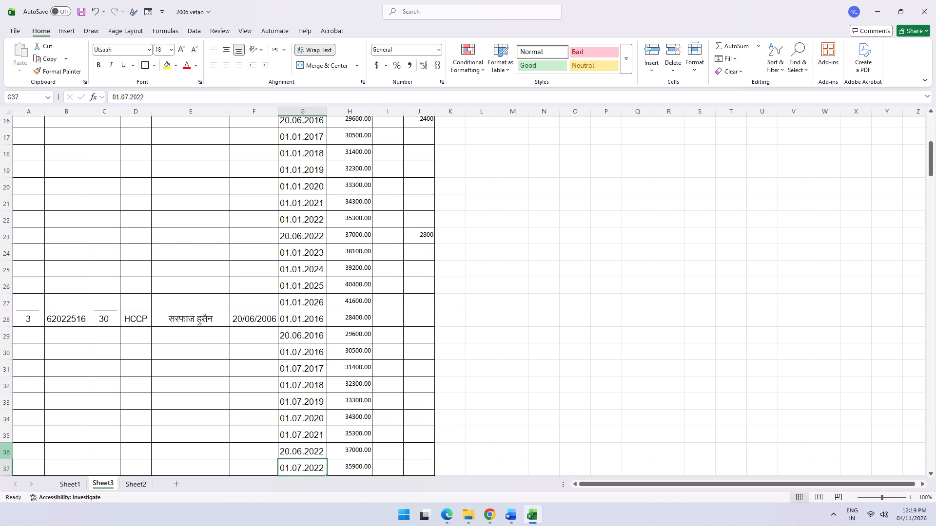
text(01.07.2022)
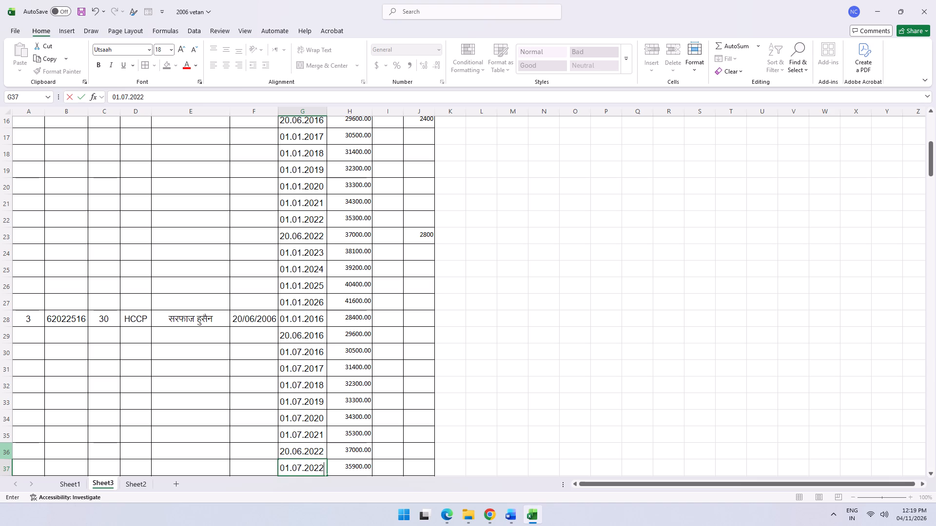
key(Right)
text(364)
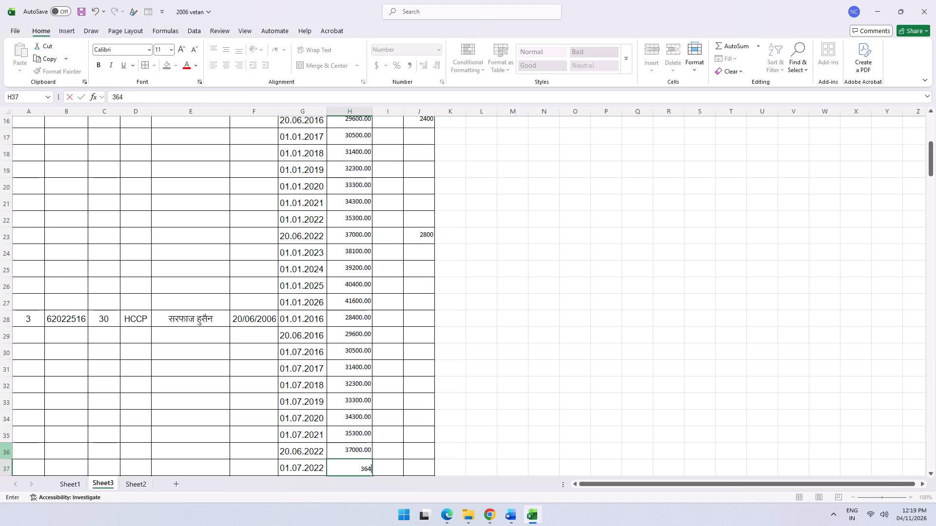
key(BackSpace)
key(BackSpace)
key(BackSpace)
text(38100)
key(Return)
Delete employee 3's duplicate 01.07.2022 row, row 38.
key(Left)
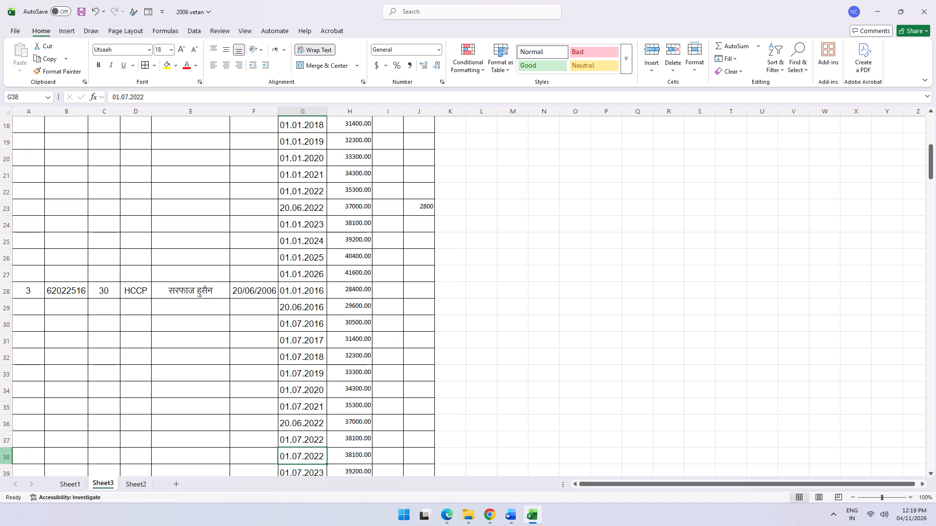
key(shift+space)
key(ctrl+minus)
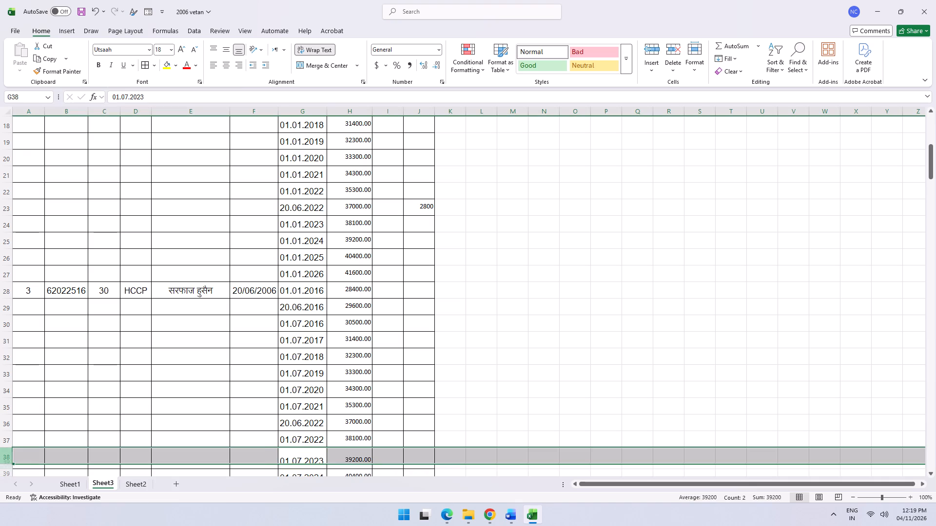
Review employee 3's dates and paid salaries through 01.07.2026 against the entries of employees 1 and 2.
key(Up)
key(Up)
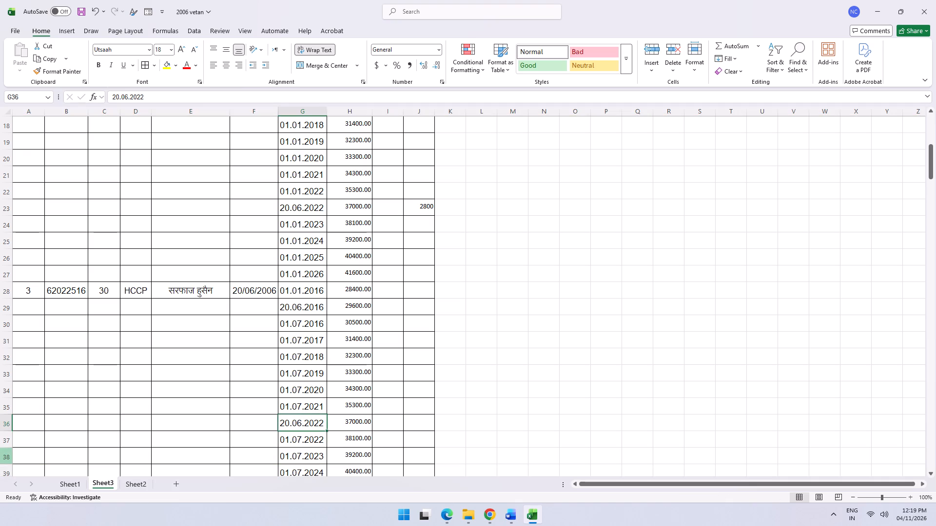
key(Down)
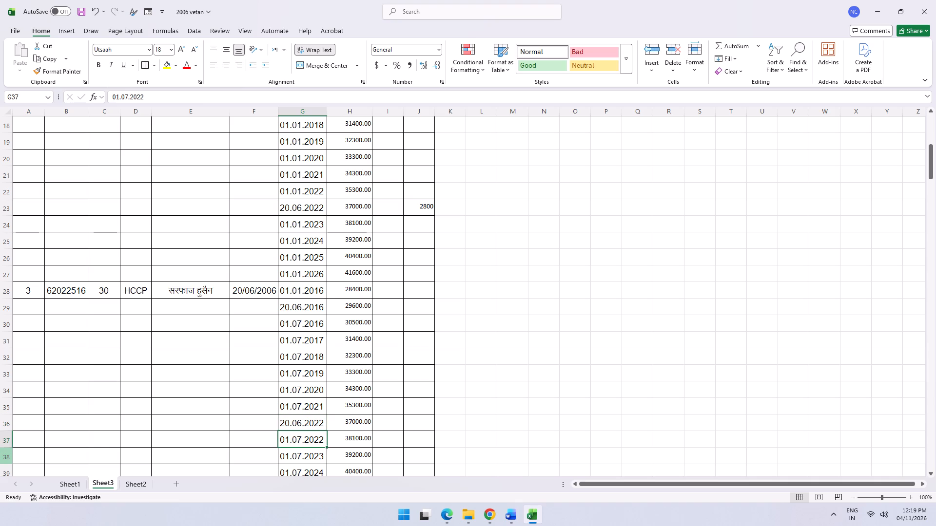
key(Down)
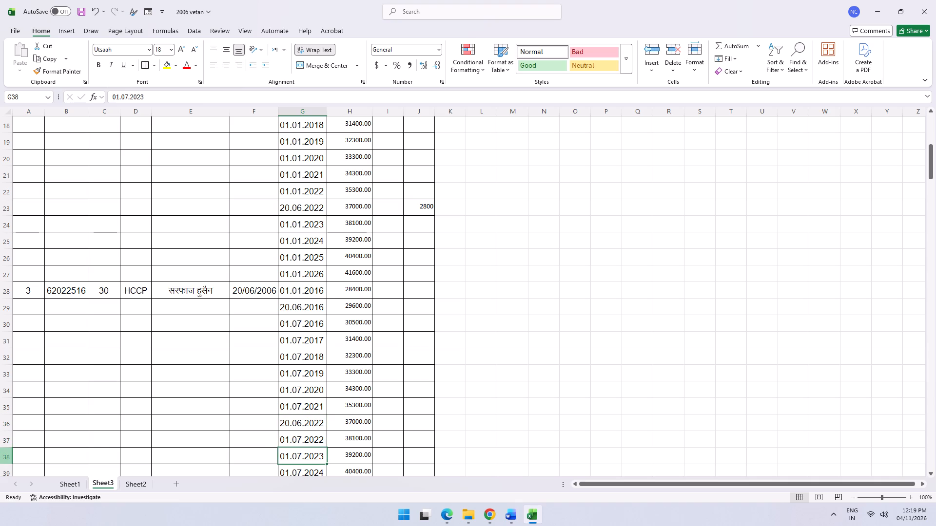
key(Down)
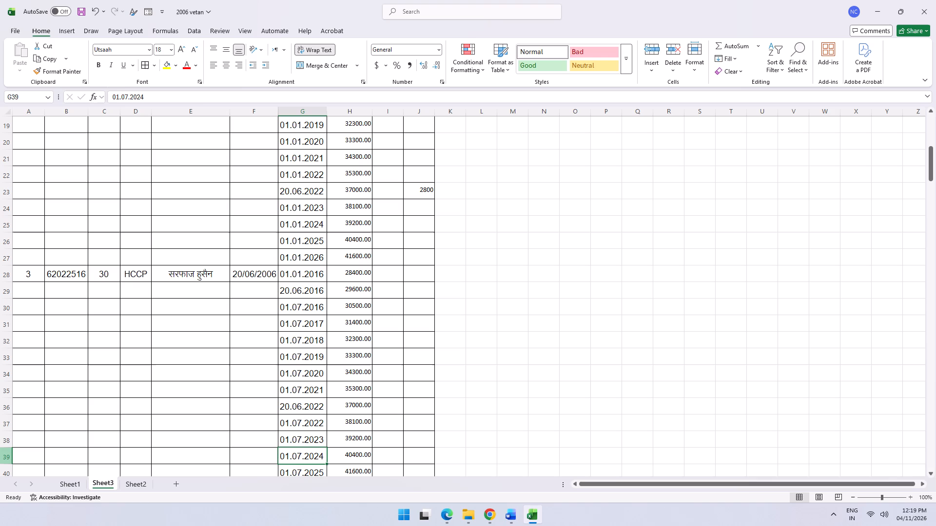
key(Down)
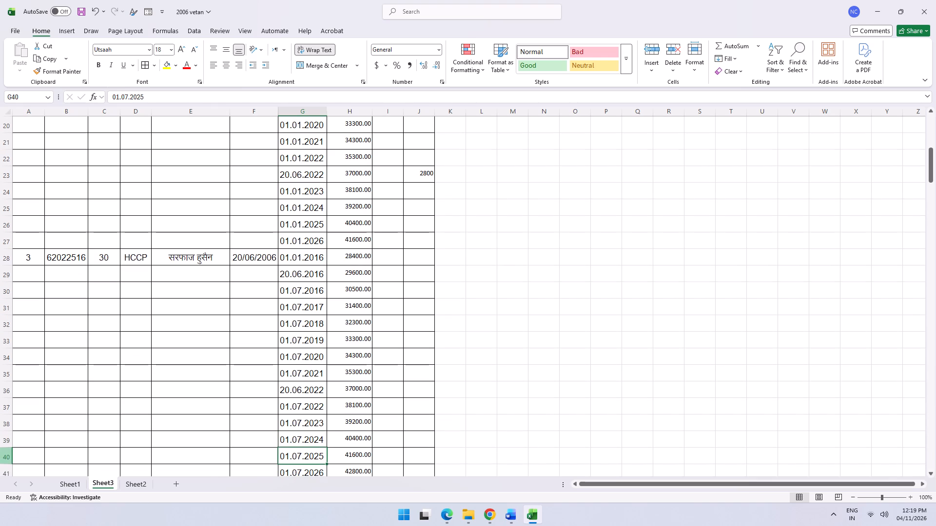
key(Down)
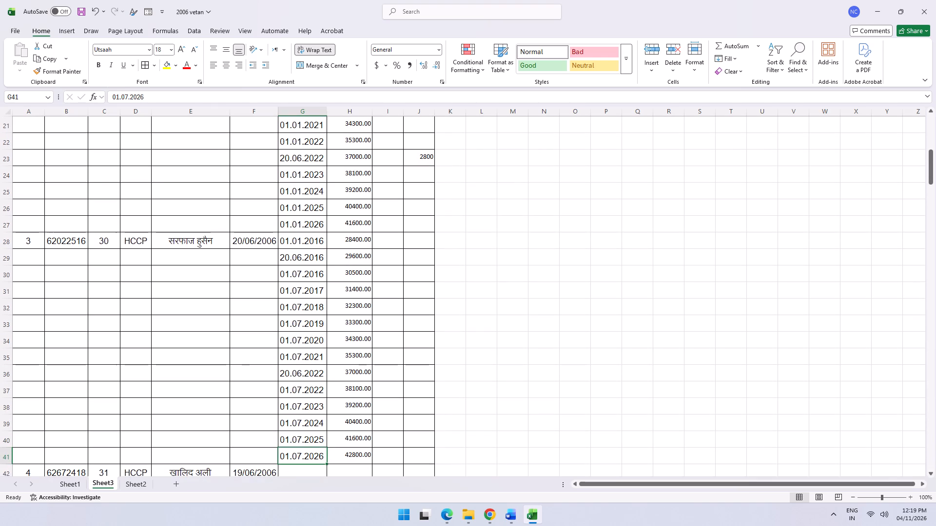
scroll(390, 262, up, 7)
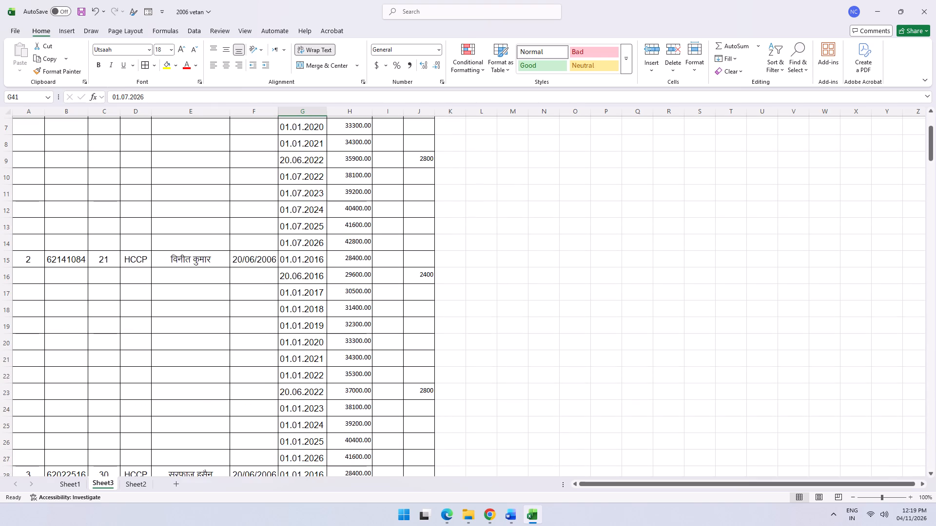
scroll(375, 251, up, 3)
scroll(375, 251, down, 1)
scroll(375, 251, up, 6)
scroll(374, 250, down, 1)
scroll(364, 140, up, 3)
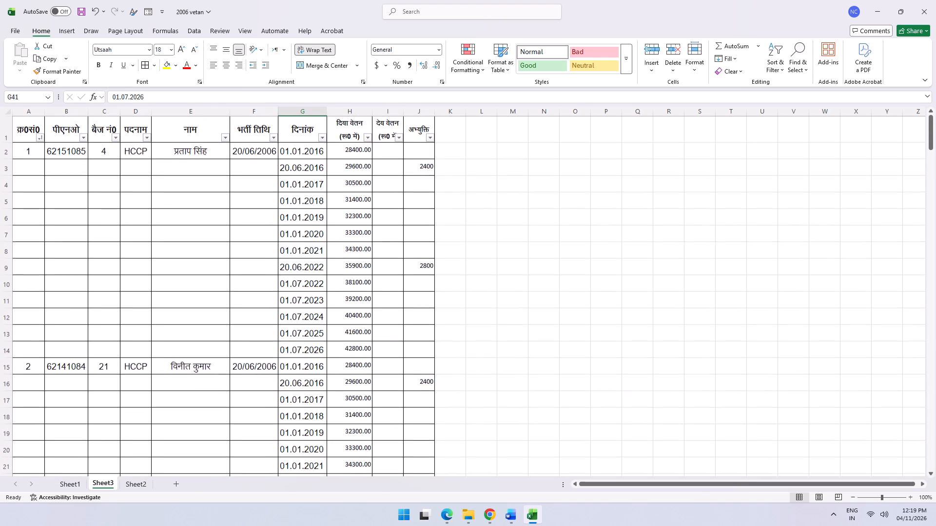
Enlarge the paid salary figures of employees 1 to 3, H2 to H41, to font size 14.
drag(358, 150, 349, 131)
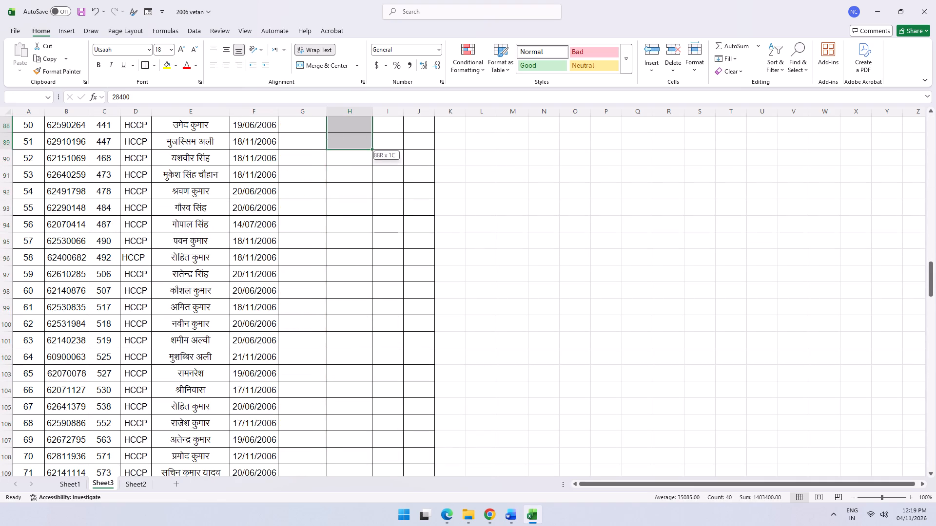
drag(349, 131, 362, 72)
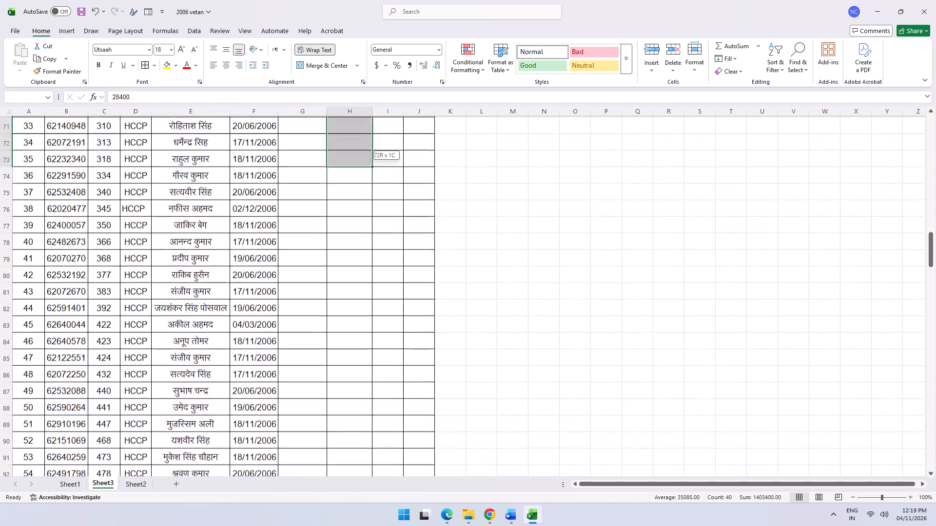
drag(362, 72, 366, 85)
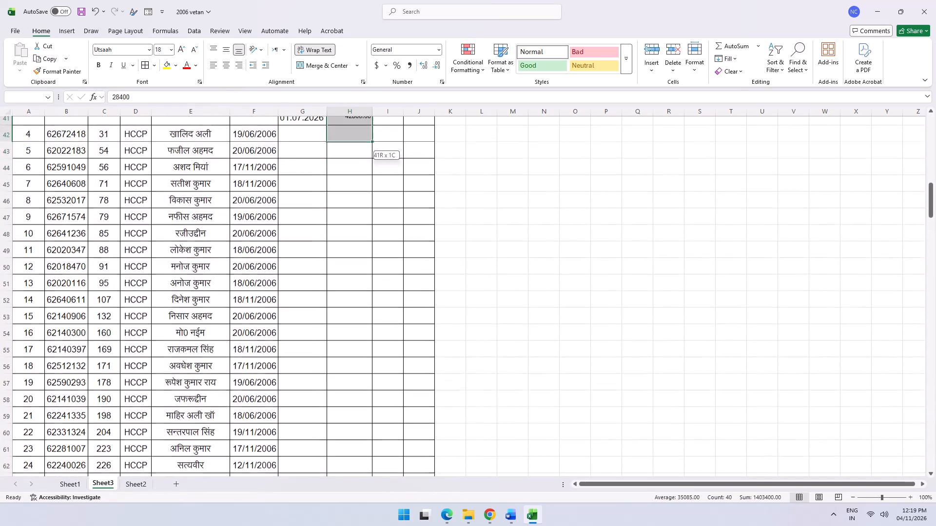
drag(366, 85, 358, 365)
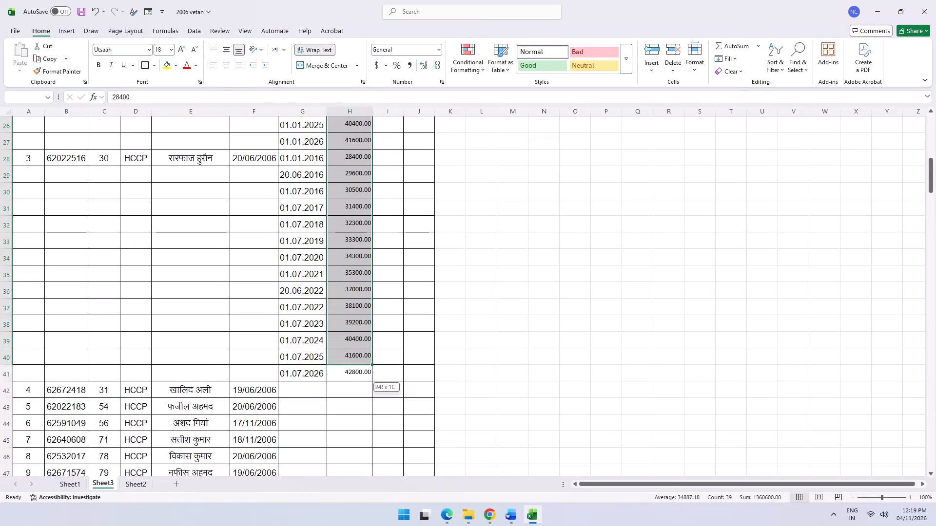
drag(358, 365, 359, 370)
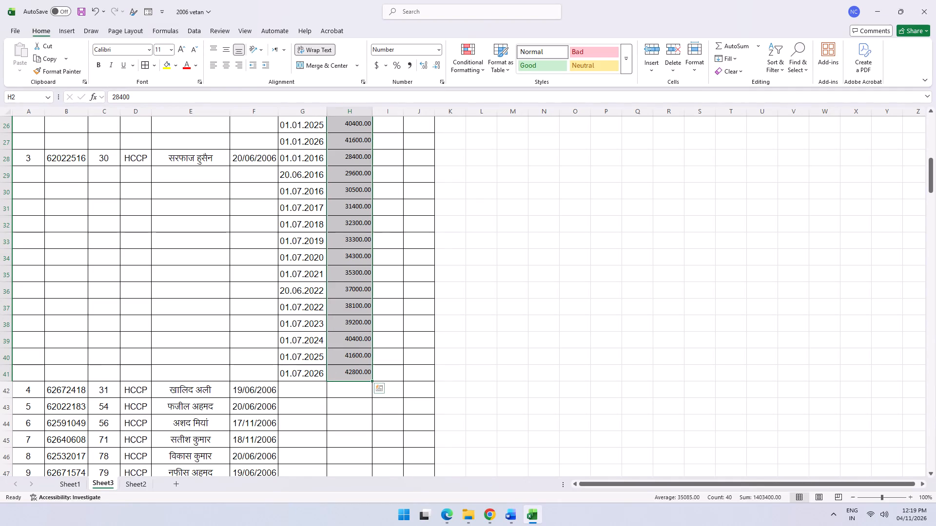
click(181, 47)
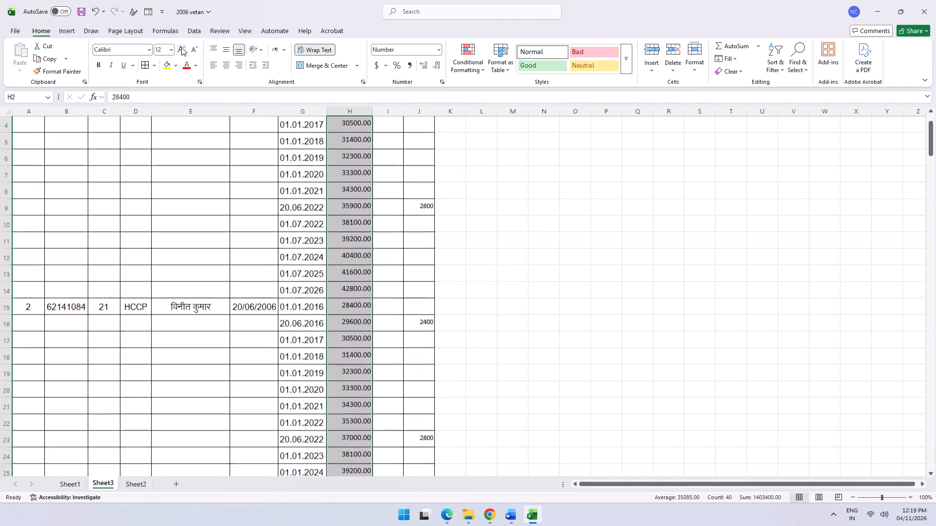
click(181, 47)
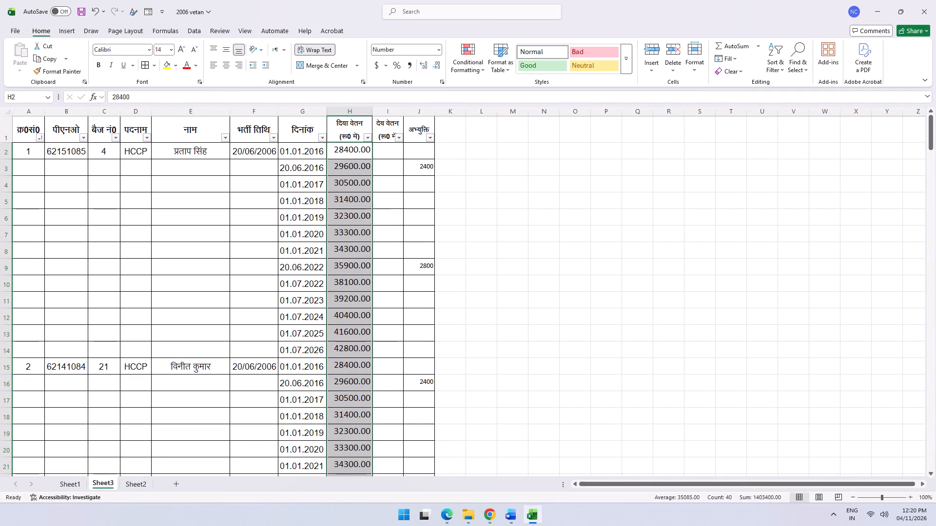
scroll(485, 303, down, 6)
scroll(352, 367, down, 4)
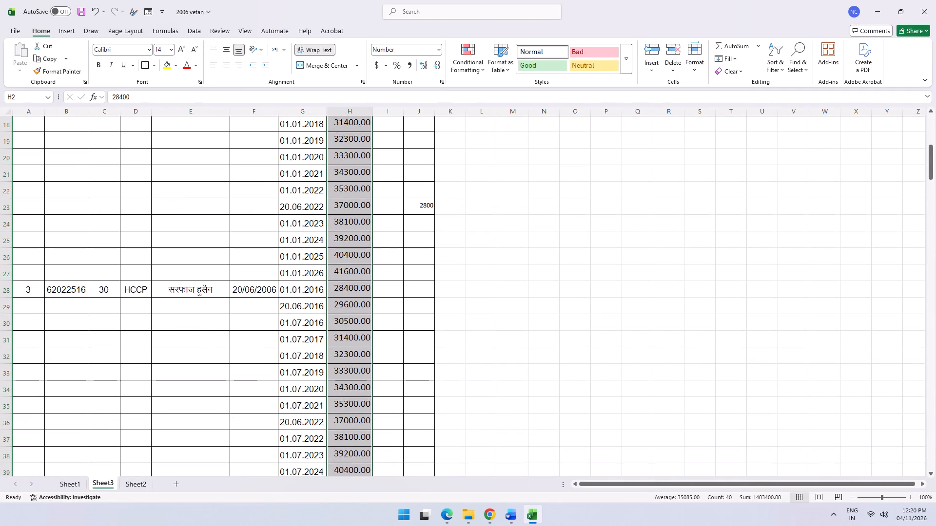
Review the dates, paid salaries and remarks of employees 1 to 3 against one another.
scroll(349, 374, down, 3)
click(409, 282)
click(358, 202)
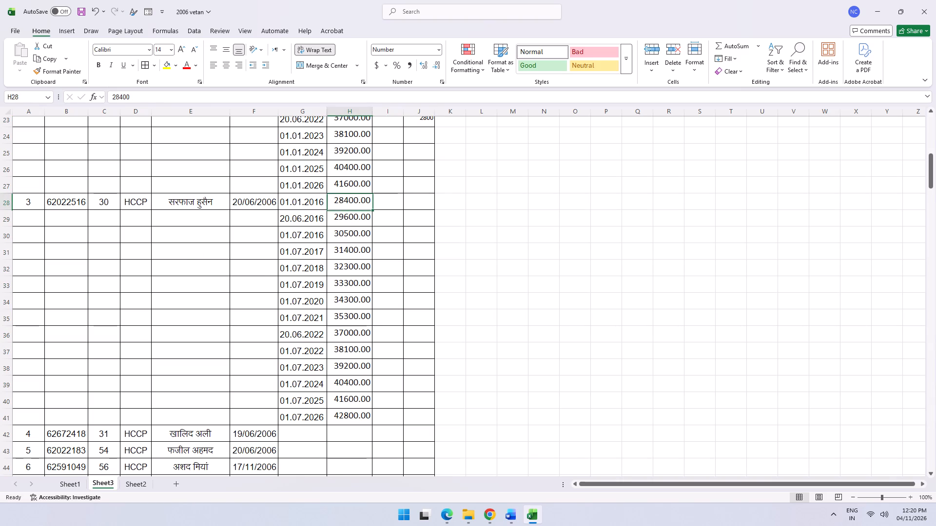
scroll(362, 261, up, 9)
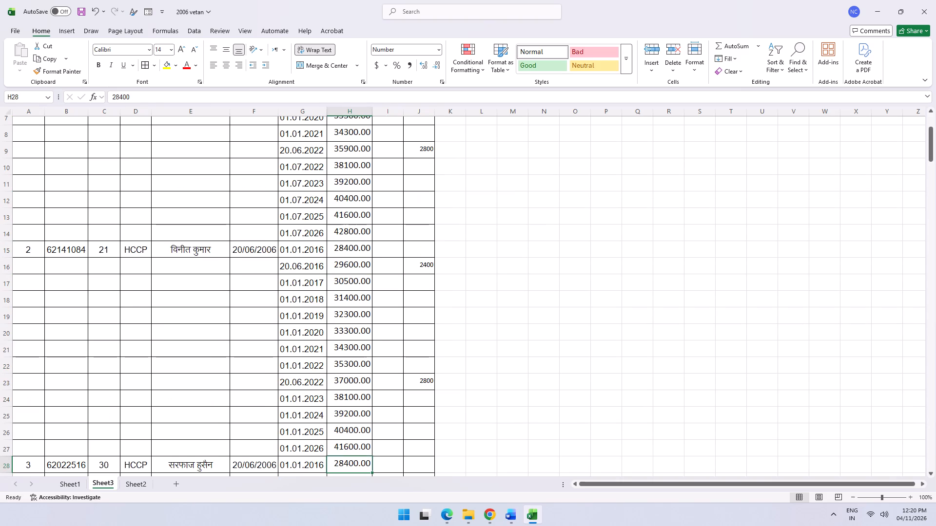
scroll(364, 261, up, 7)
scroll(364, 261, down, 5)
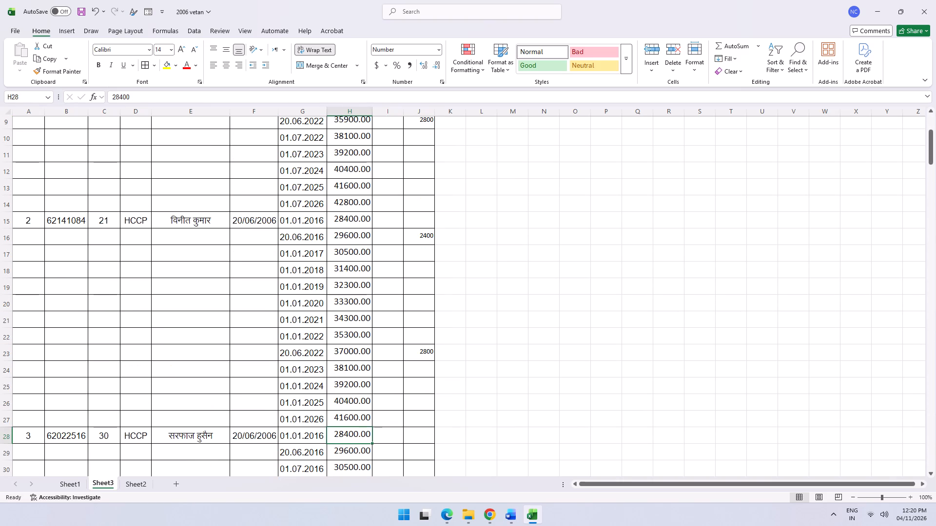
scroll(360, 288, up, 5)
scroll(360, 288, down, 3)
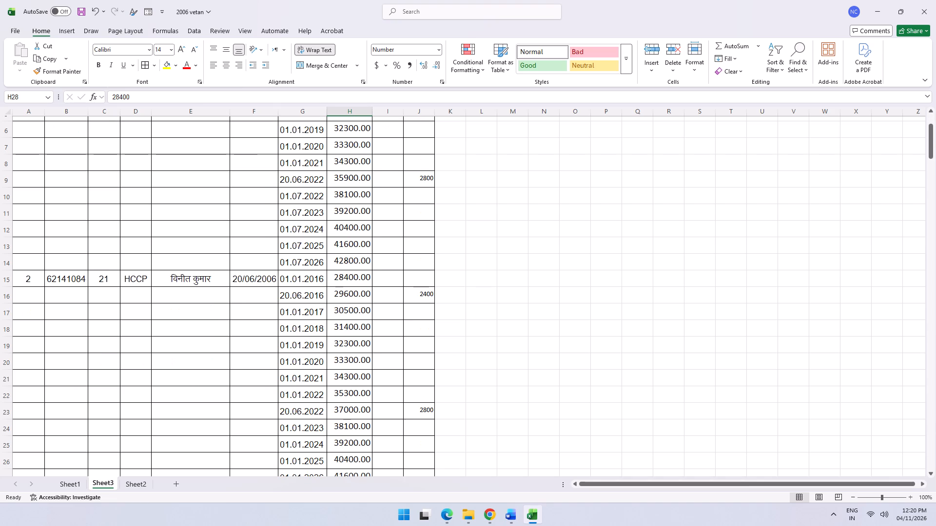
Copy employee 1's dates, salaries and remarks, G2 to J14, beside employee 3's rows starting at K28.
scroll(360, 288, up, 5)
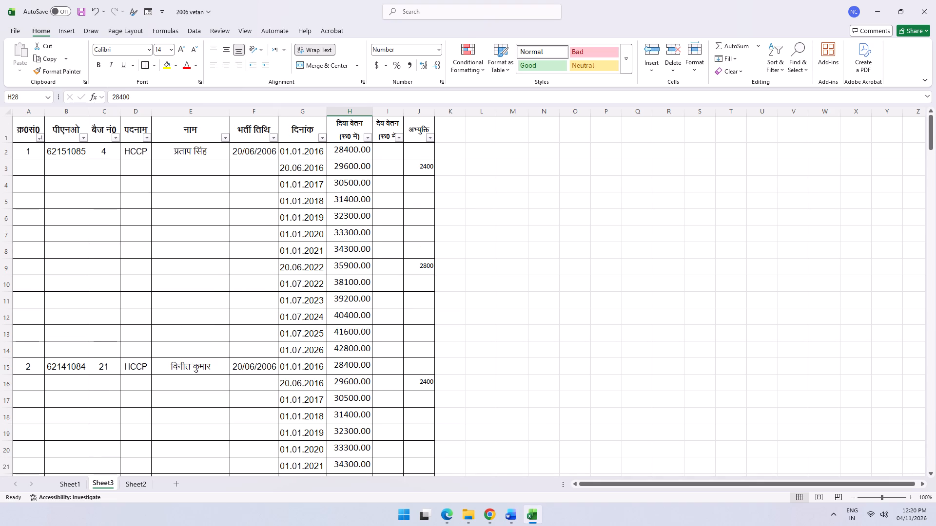
drag(299, 151, 380, 223)
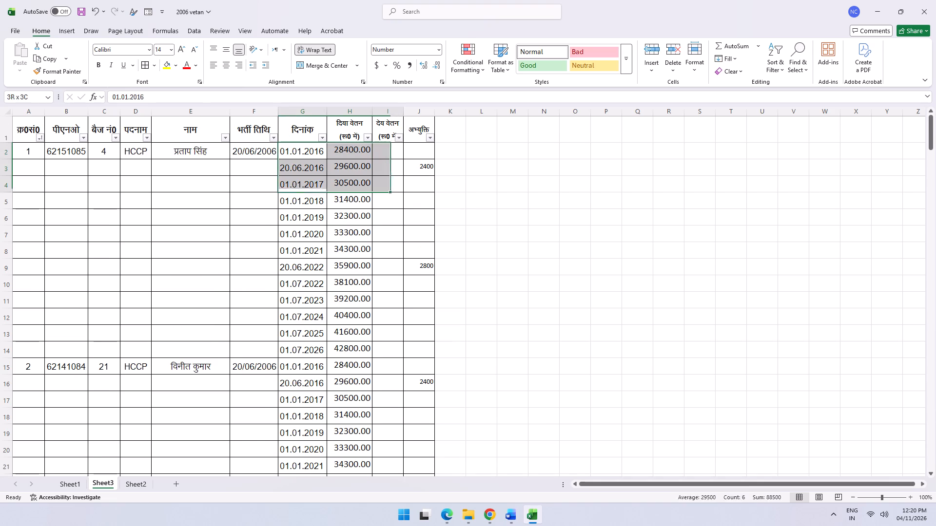
drag(380, 223, 416, 352)
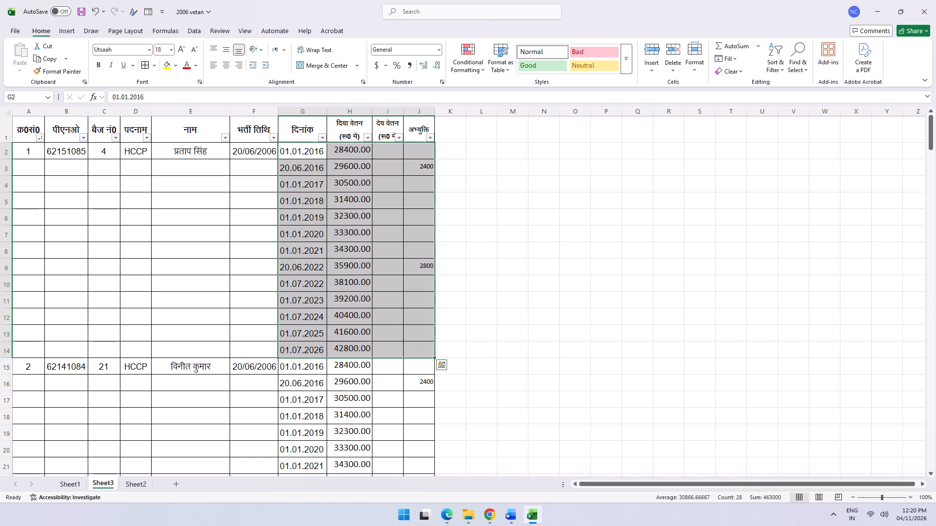
key(ctrl+c)
scroll(403, 348, down, 4)
scroll(325, 365, down, 4)
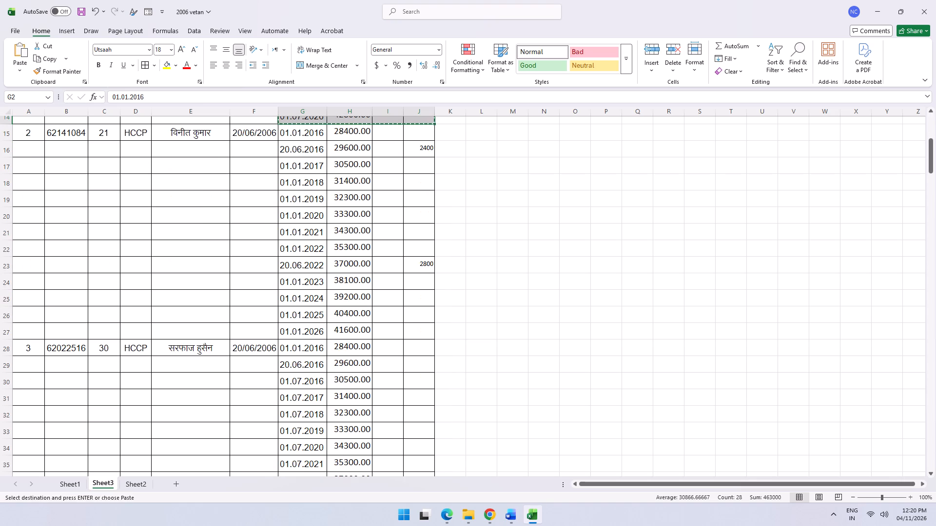
click(468, 352)
click(437, 355)
key(ctrl+v)
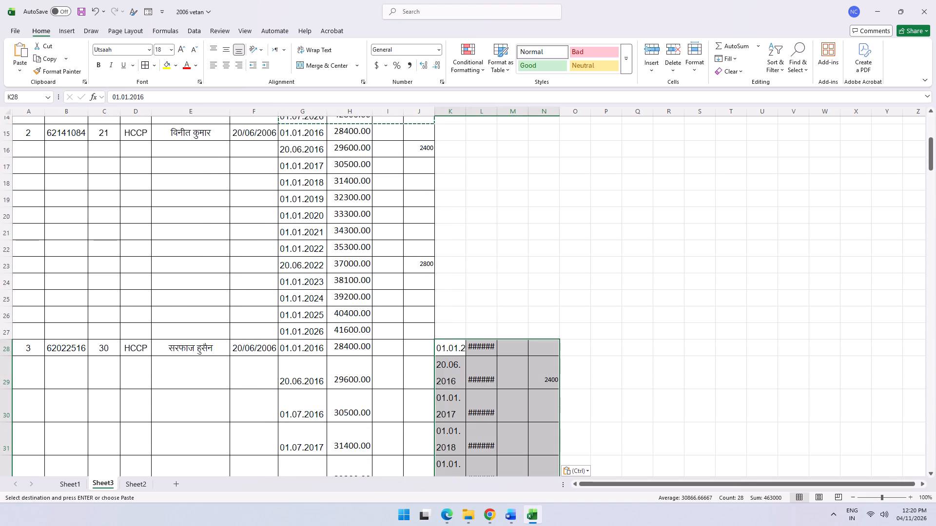
Fit the widths of columns K and L to the copied dates and salaries.
double_click(463, 112)
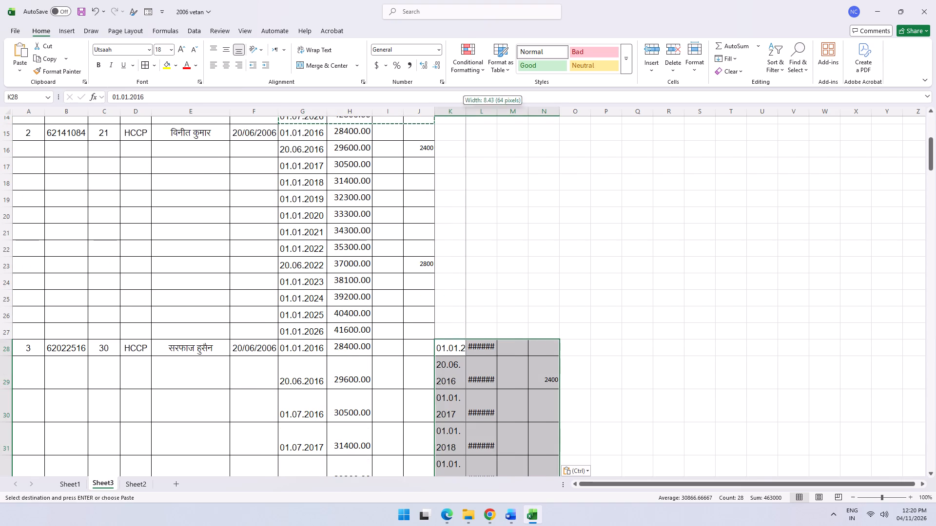
double_click(513, 111)
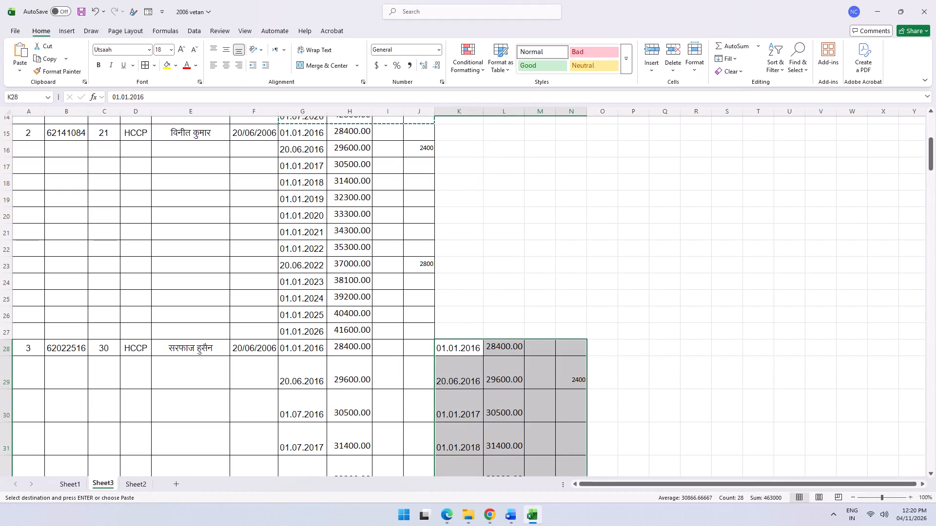
Enter the remark 2400 for employee 3's 20.06.2016 entry in J29.
click(383, 345)
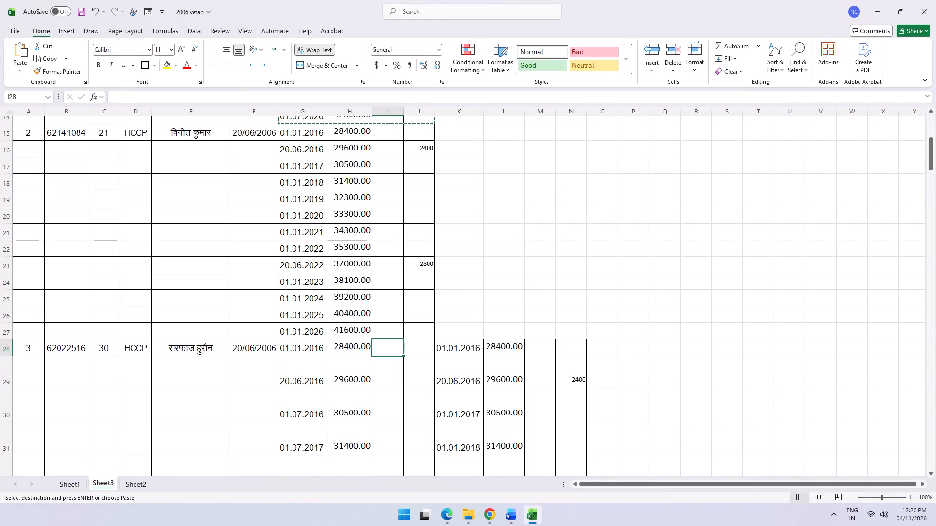
click(423, 372)
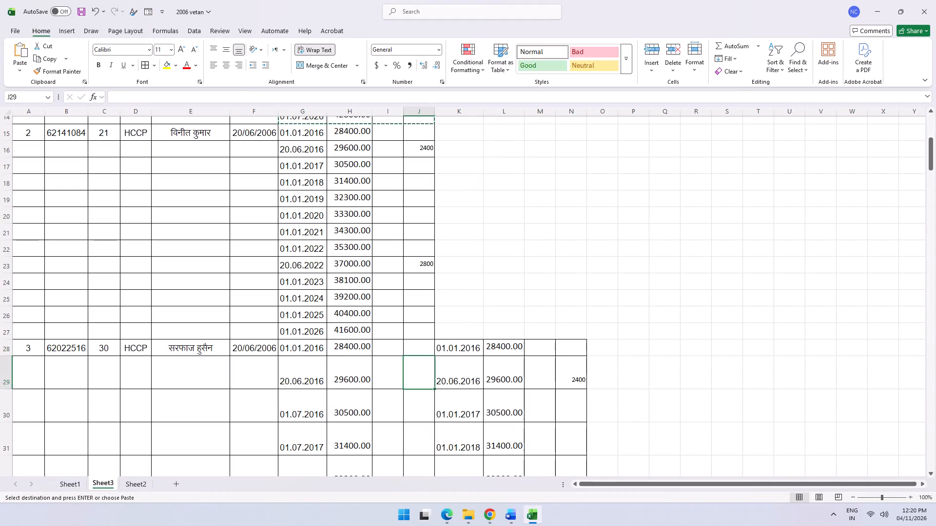
key(2)
key(4)
text(00)
key(Return)
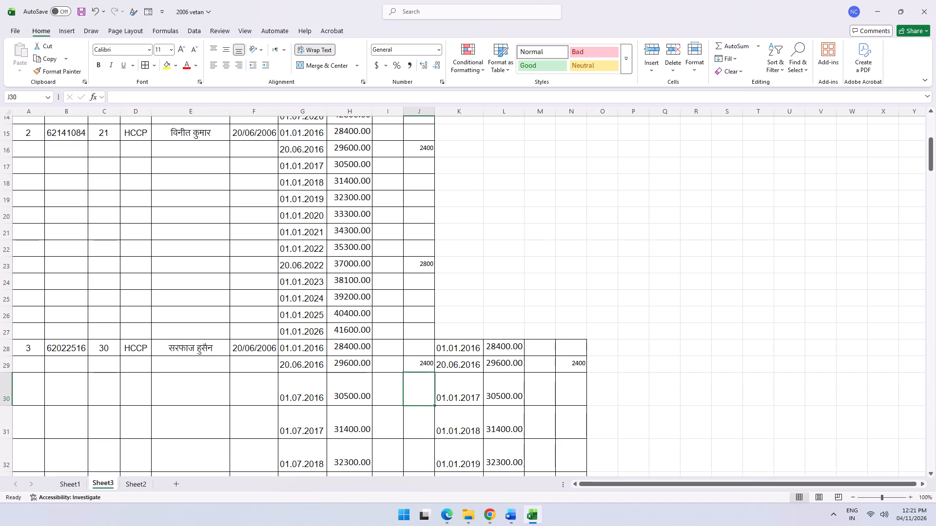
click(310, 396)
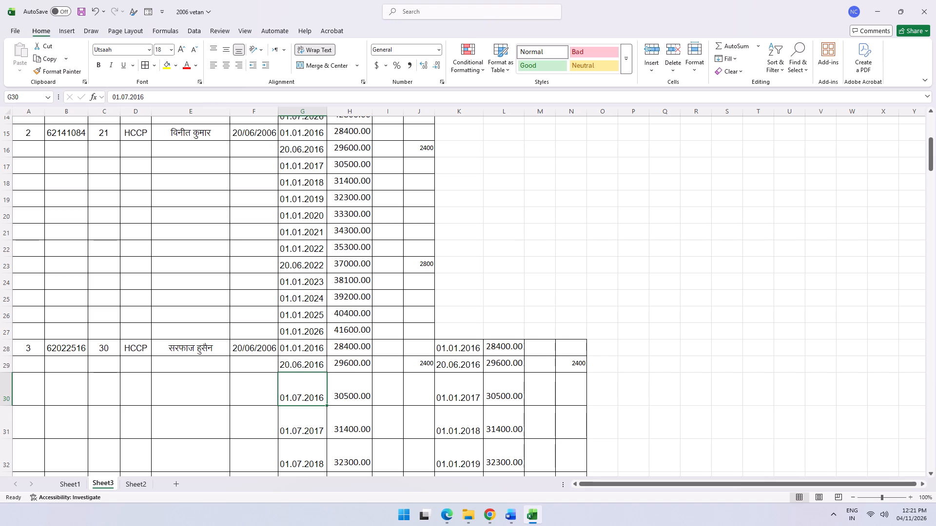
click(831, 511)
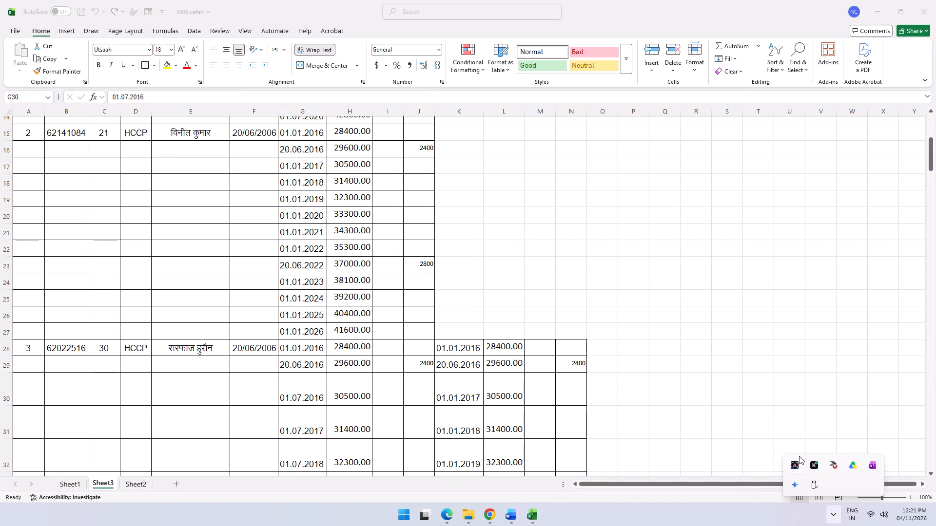